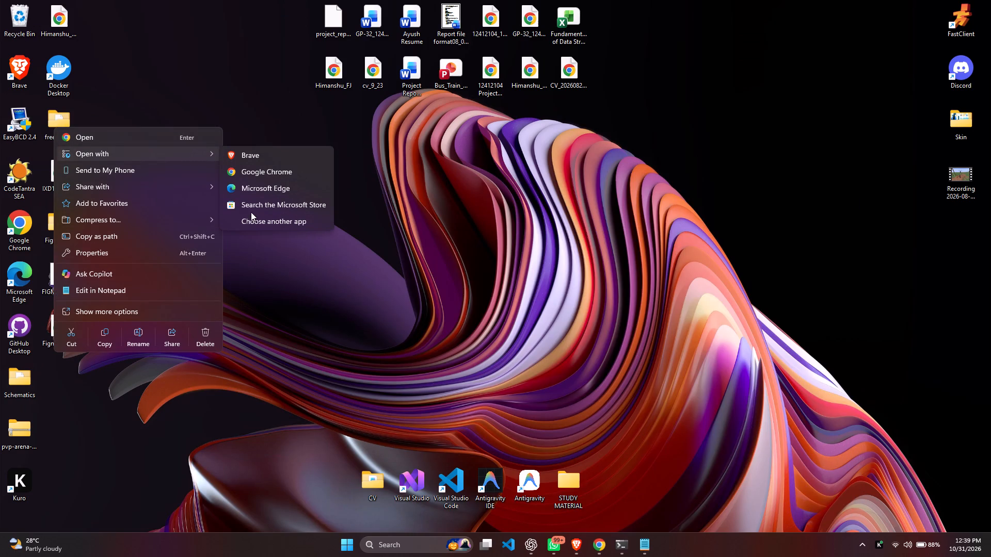
{"action": "left_click", "coordinate": [252, 222]}
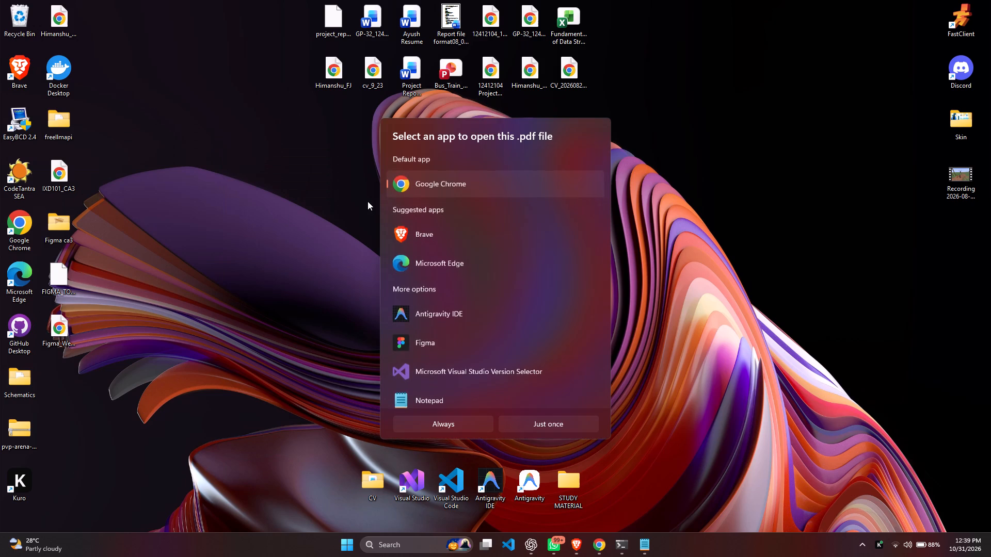
{"action": "scroll", "coordinate": [476, 269], "scroll_direction": "down", "scroll_amount": 3}
{"action": "left_click", "coordinate": [451, 337]}
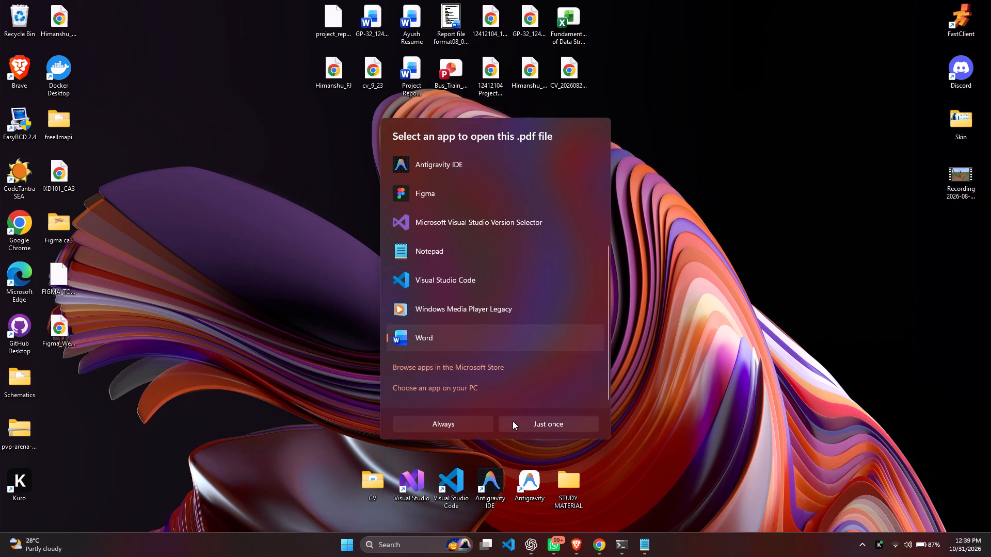
{"action": "left_click", "coordinate": [466, 418]}
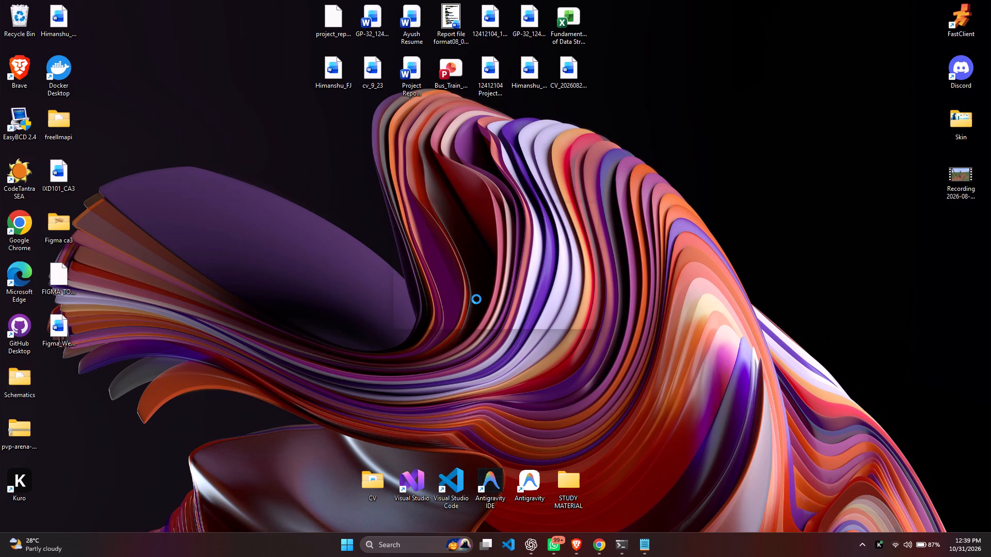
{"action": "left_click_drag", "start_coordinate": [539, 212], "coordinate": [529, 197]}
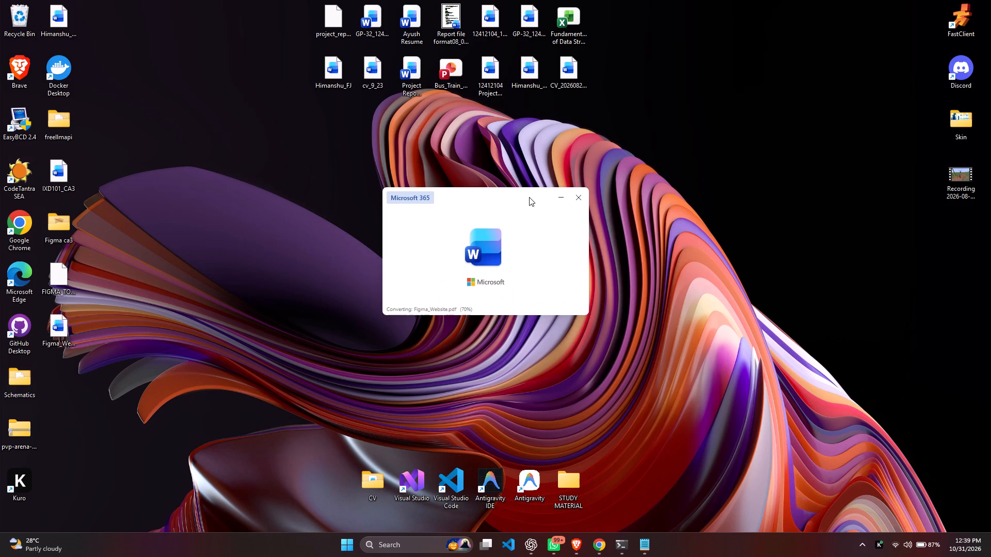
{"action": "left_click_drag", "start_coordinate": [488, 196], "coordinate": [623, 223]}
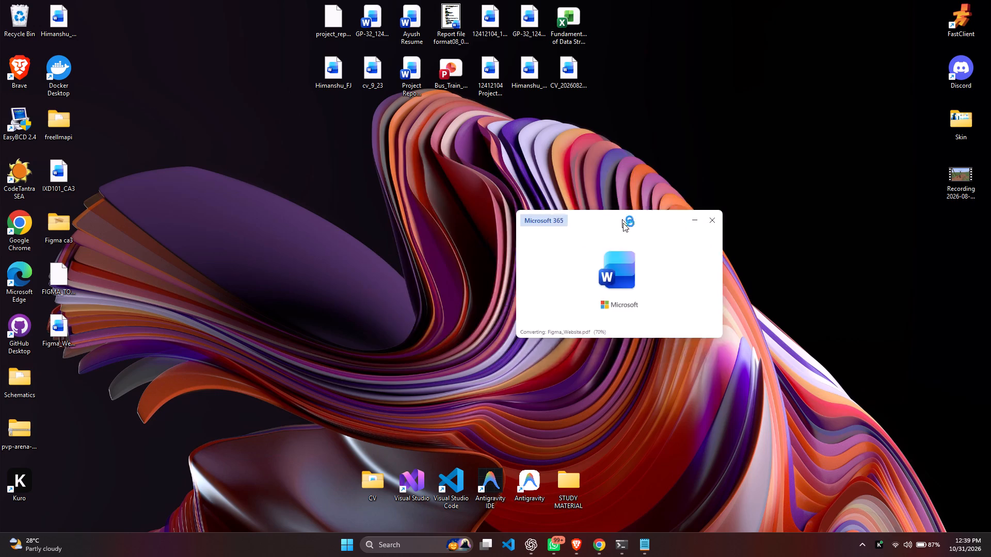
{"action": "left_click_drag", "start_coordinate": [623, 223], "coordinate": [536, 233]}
Examine the pages of the converted Figma_Website document in Word.
{"action": "scroll", "coordinate": [463, 292], "scroll_direction": "up", "scroll_amount": 16}
{"action": "scroll", "coordinate": [463, 292], "scroll_direction": "down", "scroll_amount": 9}
{"action": "scroll", "coordinate": [463, 292], "scroll_direction": "up", "scroll_amount": 2}
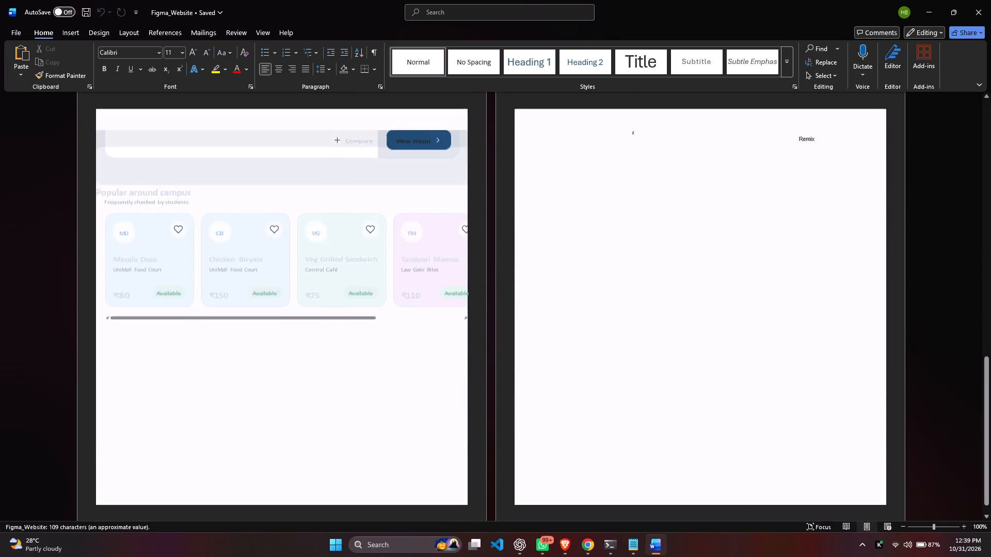
{"action": "scroll", "coordinate": [463, 292], "scroll_direction": "up", "scroll_amount": 19}
{"action": "scroll", "coordinate": [456, 257], "scroll_direction": "down", "scroll_amount": 4}
{"action": "scroll", "coordinate": [456, 257], "scroll_direction": "down", "scroll_amount": 1, "text": "ctrl"}
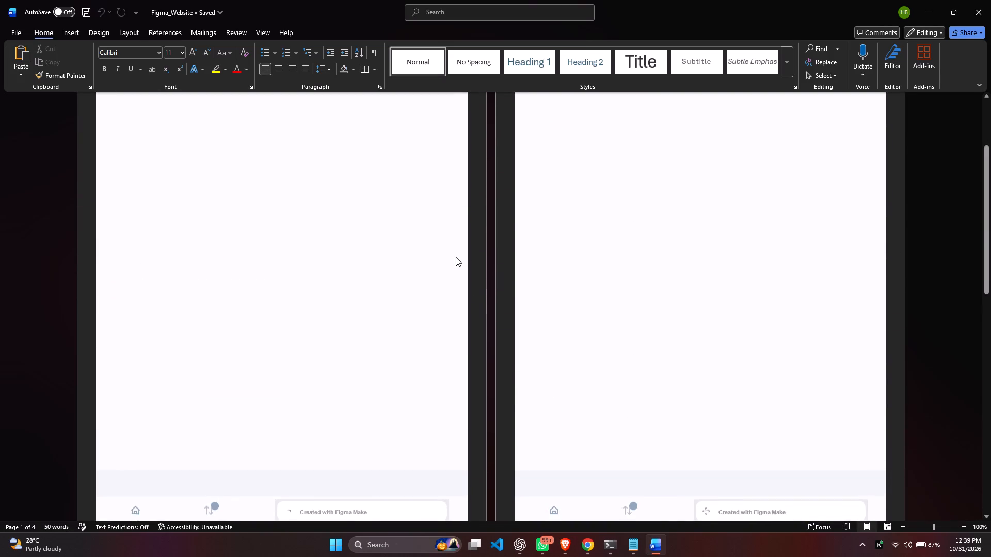
Look over the Figma_Website document's pages at different zoom levels and close the document.
{"action": "scroll", "coordinate": [812, 414], "scroll_direction": "up", "scroll_amount": 1}
{"action": "scroll", "coordinate": [812, 414], "scroll_direction": "down", "scroll_amount": 1, "text": "ctrl"}
{"action": "scroll", "coordinate": [812, 414], "scroll_direction": "up", "scroll_amount": 1, "text": "ctrl"}
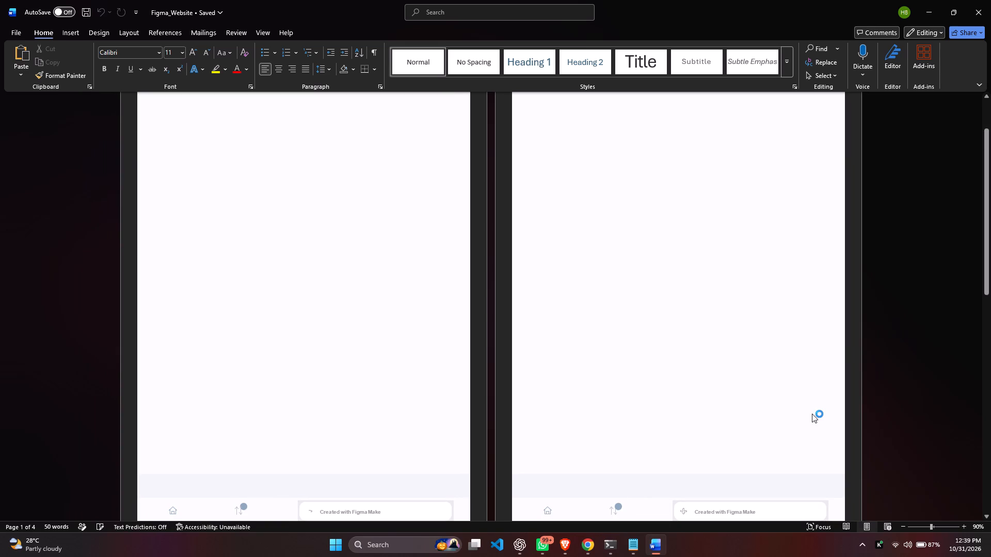
{"action": "scroll", "coordinate": [812, 414], "scroll_direction": "up", "scroll_amount": 3, "text": "ctrl"}
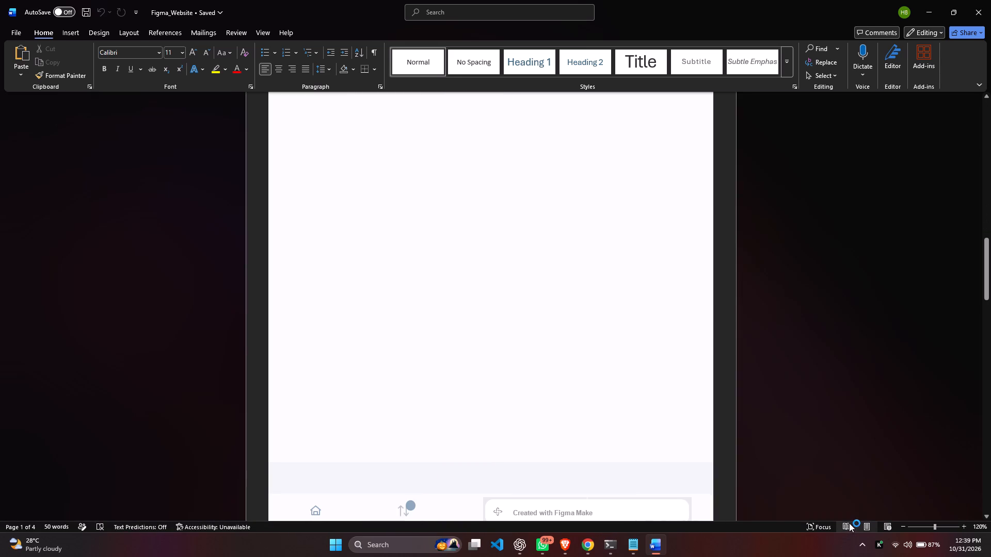
{"action": "scroll", "coordinate": [697, 348], "scroll_direction": "up", "scroll_amount": 8}
{"action": "scroll", "coordinate": [697, 348], "scroll_direction": "up", "scroll_amount": 20}
{"action": "scroll", "coordinate": [697, 348], "scroll_direction": "up", "scroll_amount": 20}
{"action": "scroll", "coordinate": [697, 348], "scroll_direction": "up", "scroll_amount": 20}
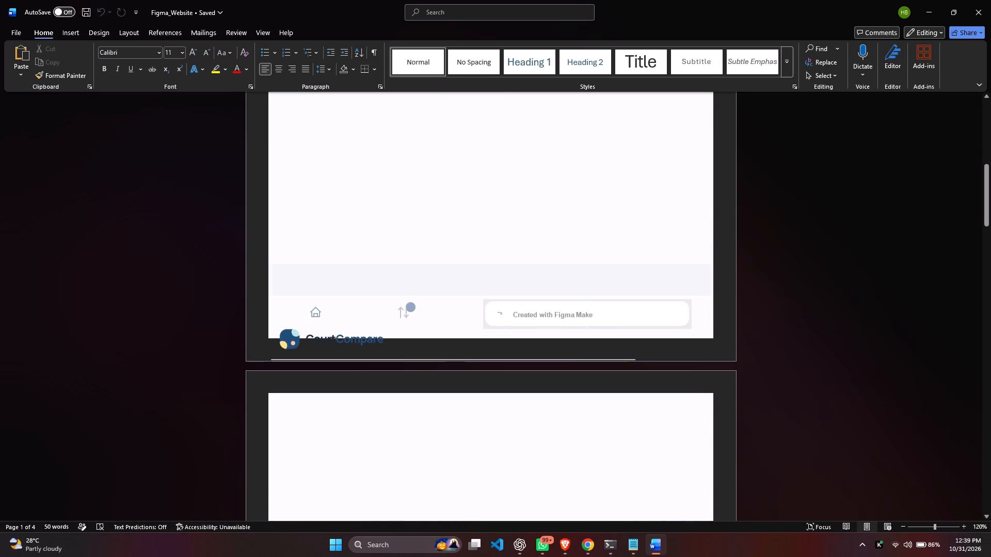
{"action": "scroll", "coordinate": [697, 348], "scroll_direction": "up", "scroll_amount": 20}
{"action": "scroll", "coordinate": [697, 348], "scroll_direction": "up", "scroll_amount": 20}
{"action": "scroll", "coordinate": [697, 348], "scroll_direction": "up", "scroll_amount": 20}
{"action": "left_click", "coordinate": [697, 348]}
{"action": "scroll", "coordinate": [695, 350], "scroll_direction": "down", "scroll_amount": 1, "text": "ctrl"}
{"action": "left_click", "coordinate": [990, 0]}
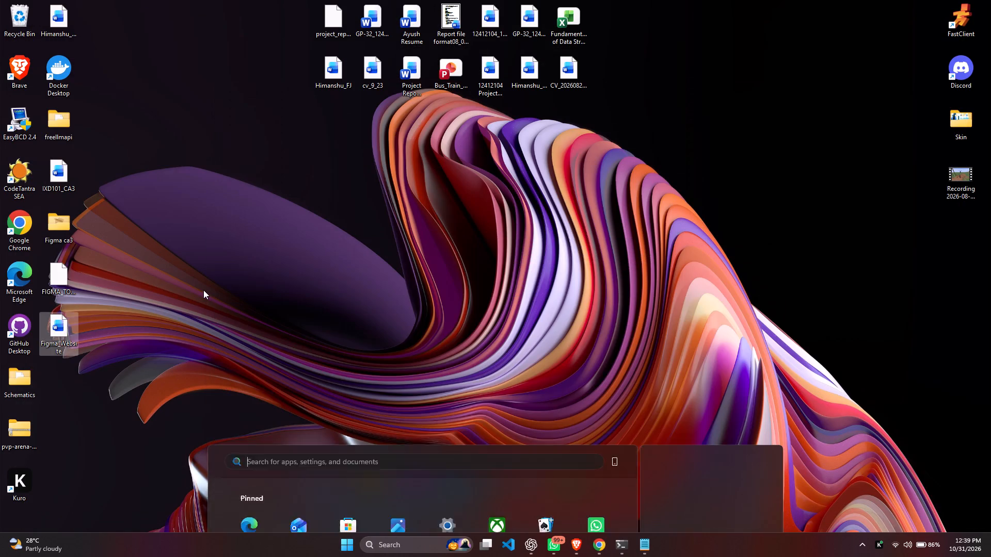
Open the default apps page in Windows Settings and look through its list of applications.
{"action": "key", "text": "super+i"}
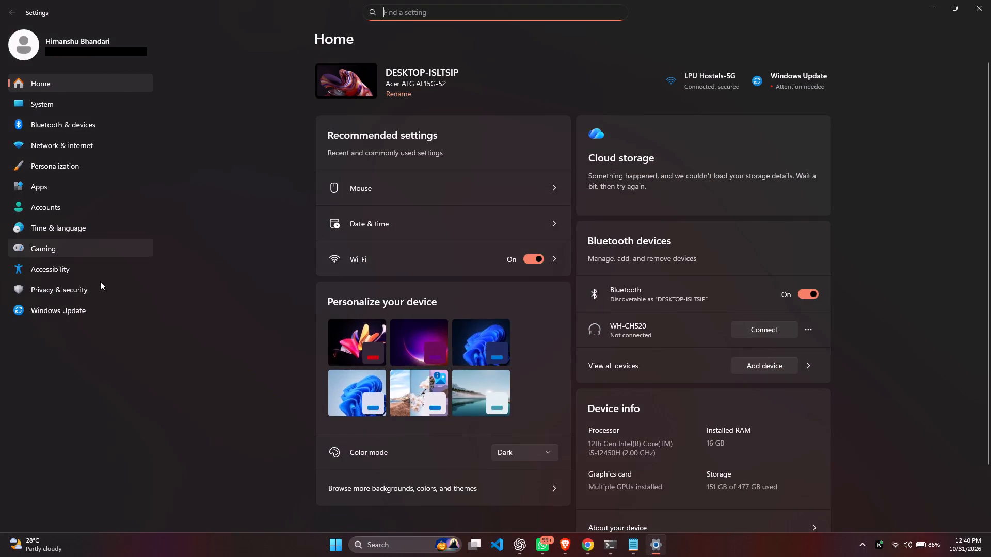
{"action": "left_click", "coordinate": [74, 178]}
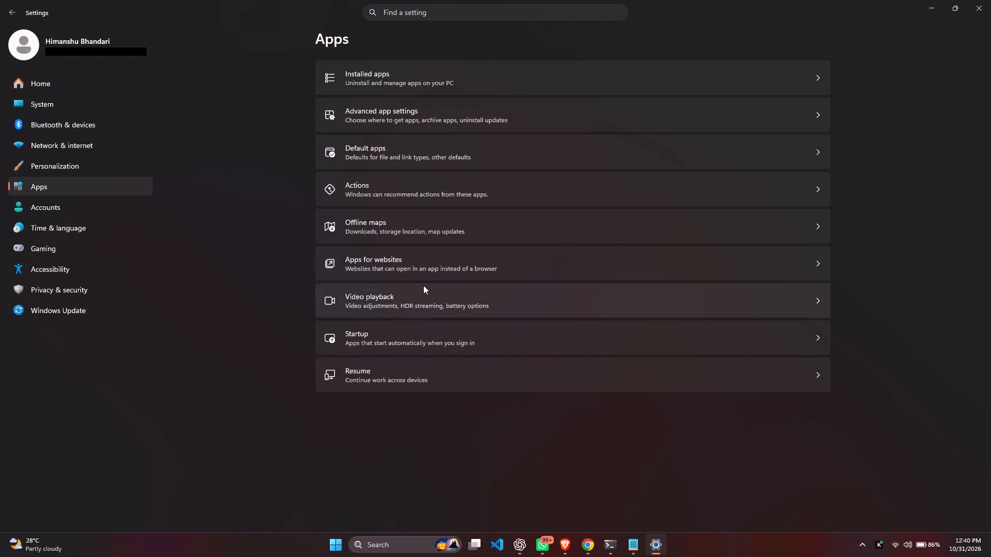
{"action": "left_click", "coordinate": [412, 152]}
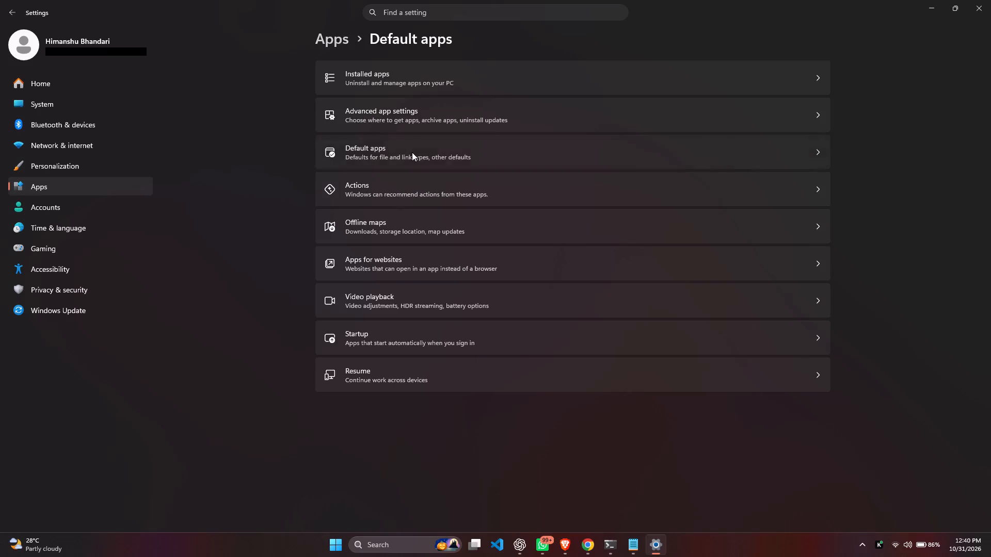
{"action": "scroll", "coordinate": [419, 316], "scroll_direction": "down", "scroll_amount": 3}
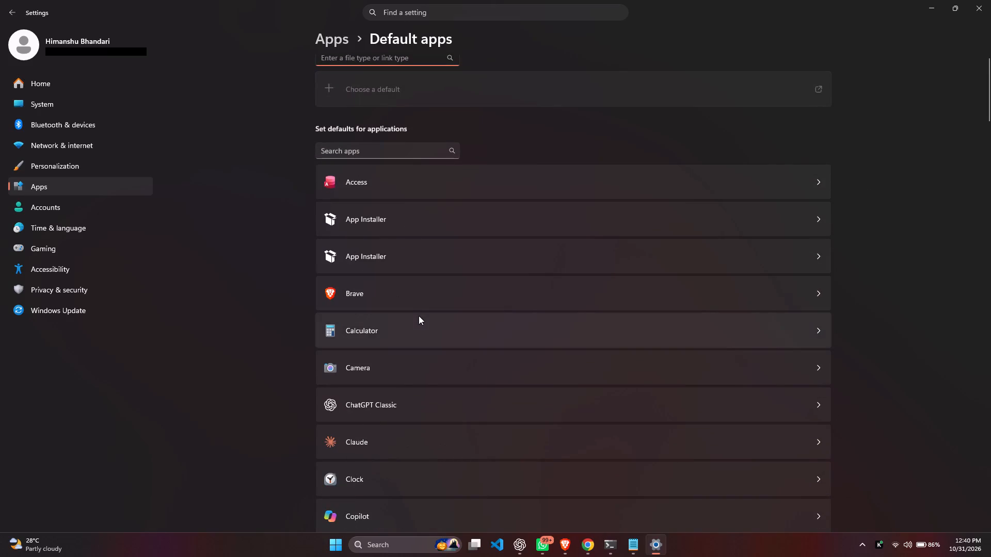
{"action": "scroll", "coordinate": [419, 316], "scroll_direction": "down", "scroll_amount": 16}
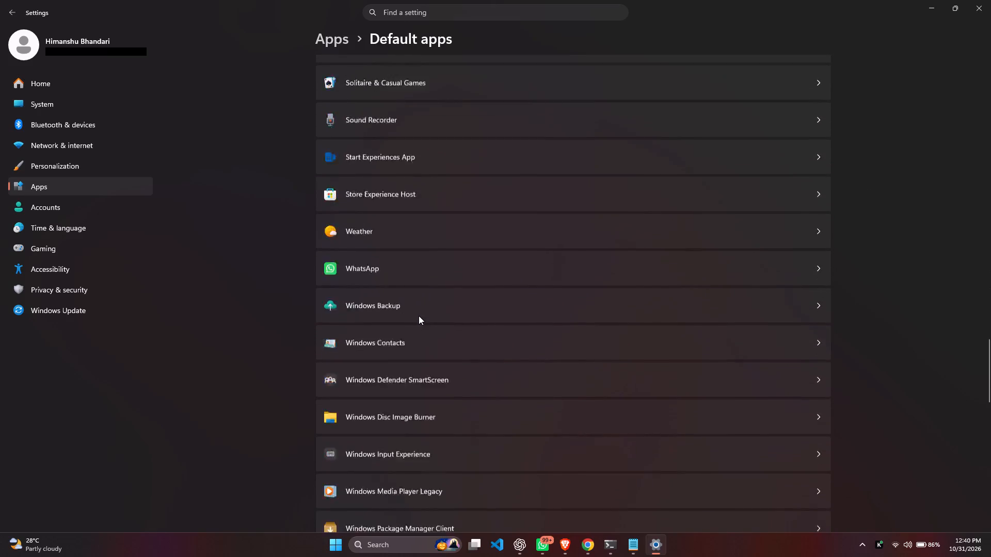
{"action": "scroll", "coordinate": [419, 316], "scroll_direction": "down", "scroll_amount": 7}
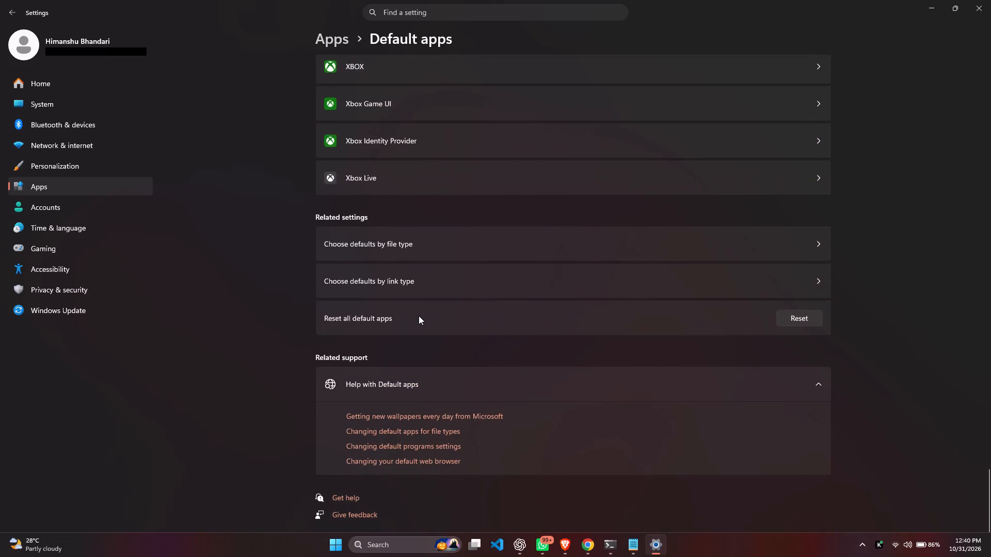
{"action": "scroll", "coordinate": [419, 316], "scroll_direction": "up", "scroll_amount": 10}
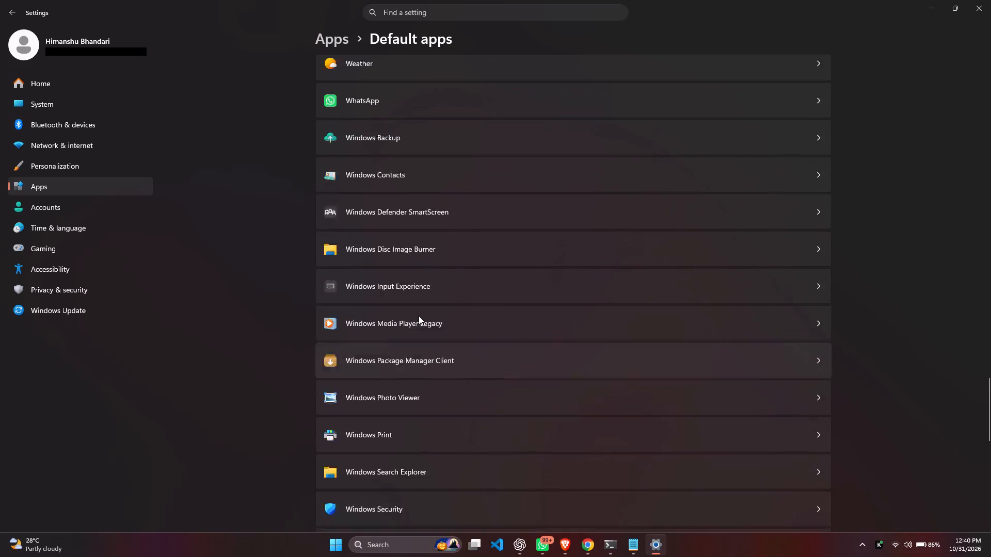
{"action": "scroll", "coordinate": [419, 316], "scroll_direction": "up", "scroll_amount": 6}
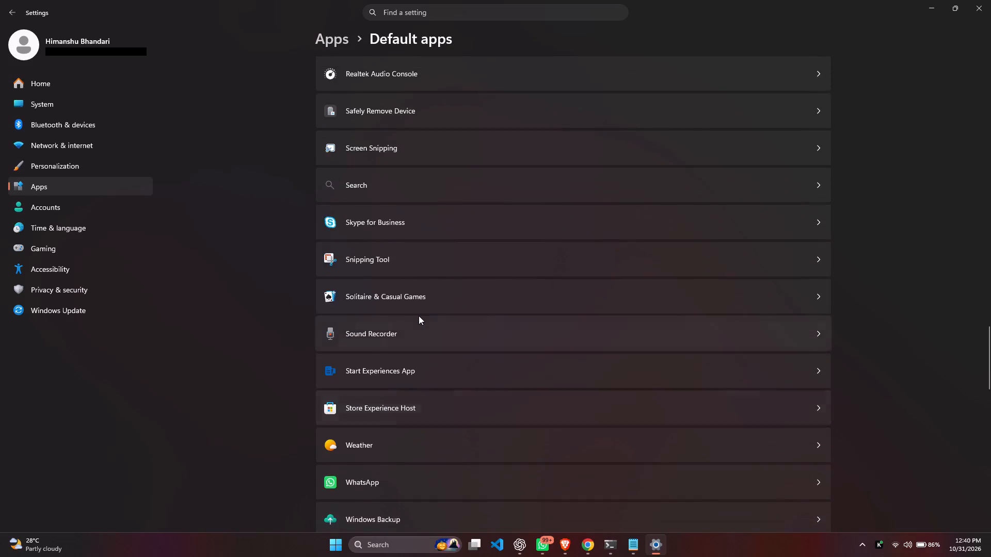
{"action": "scroll", "coordinate": [419, 316], "scroll_direction": "up", "scroll_amount": 5}
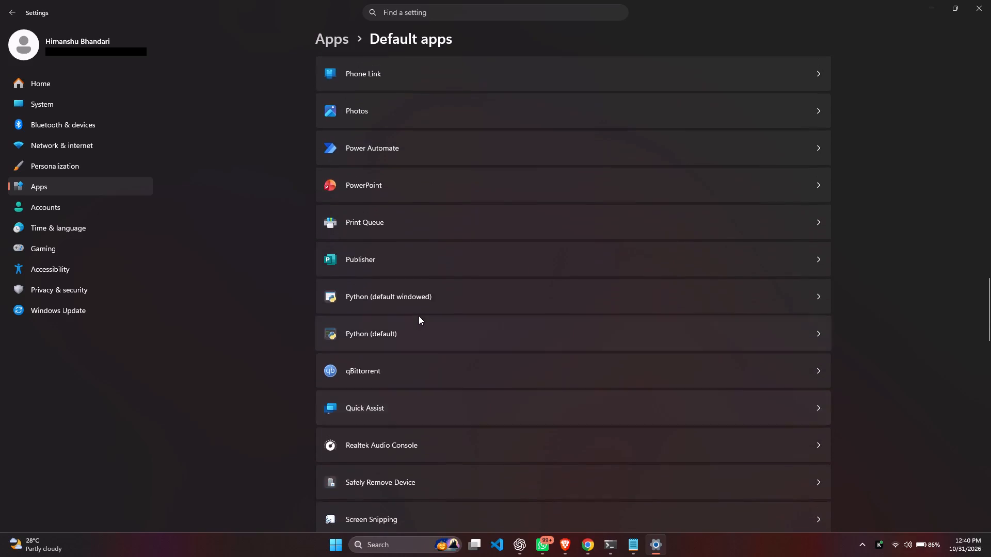
{"action": "scroll", "coordinate": [419, 316], "scroll_direction": "up", "scroll_amount": 6}
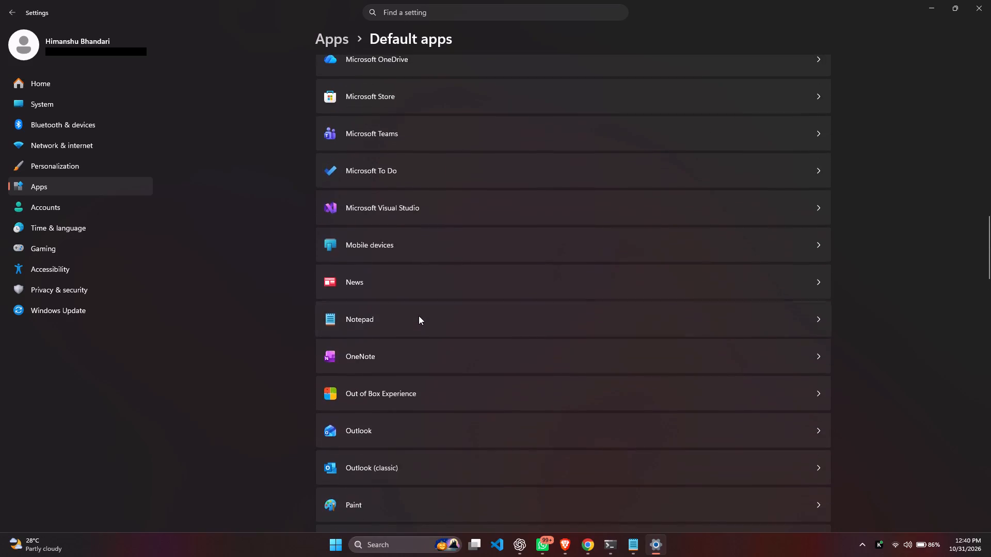
{"action": "scroll", "coordinate": [419, 316], "scroll_direction": "up", "scroll_amount": 7}
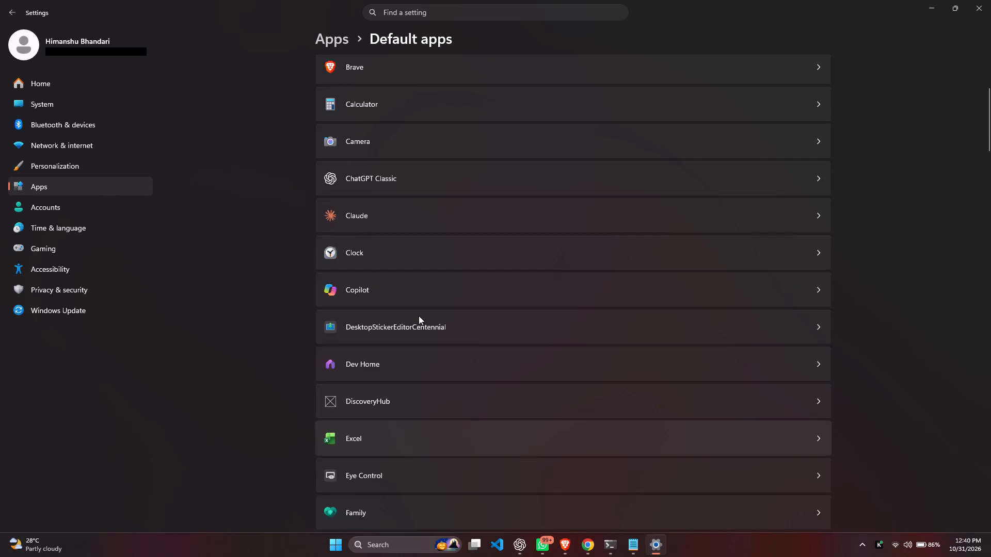
{"action": "scroll", "coordinate": [419, 316], "scroll_direction": "up", "scroll_amount": 4}
{"action": "scroll", "coordinate": [419, 316], "scroll_direction": "down", "scroll_amount": 4}
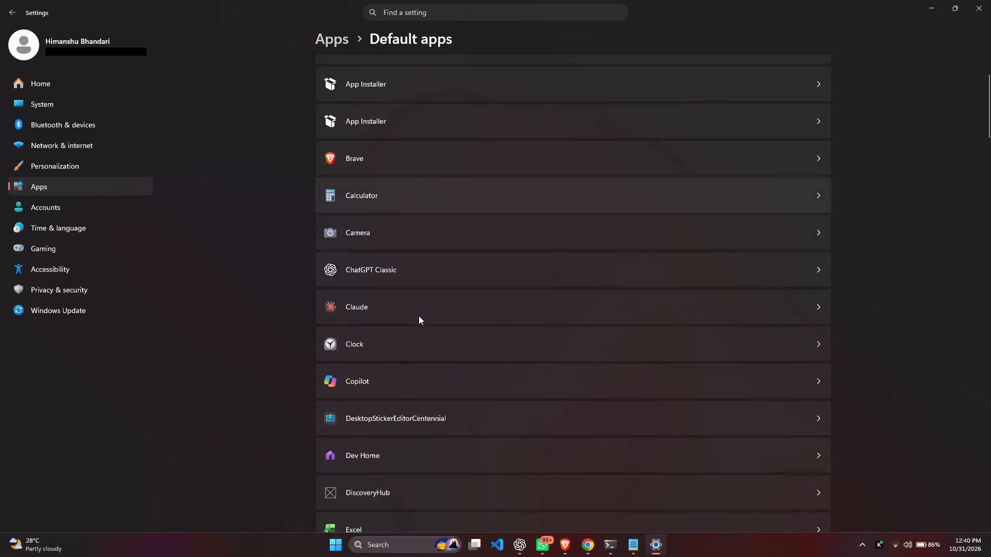
{"action": "scroll", "coordinate": [419, 316], "scroll_direction": "down", "scroll_amount": 7}
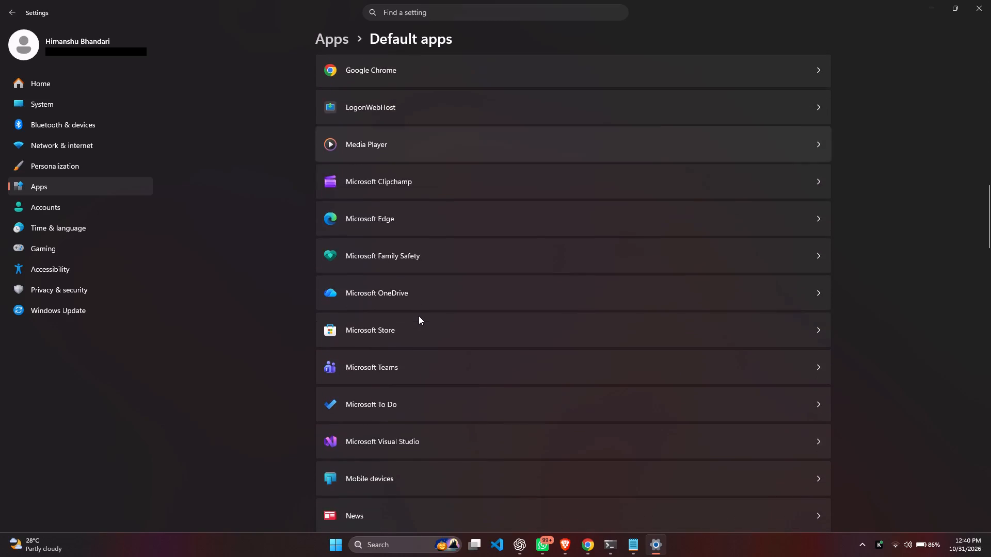
{"action": "scroll", "coordinate": [419, 316], "scroll_direction": "down", "scroll_amount": 6}
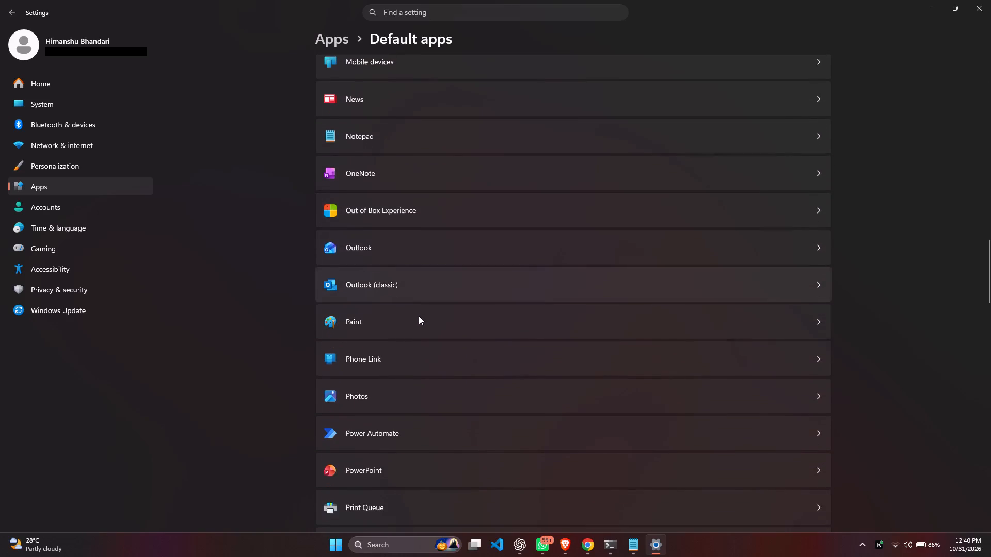
{"action": "scroll", "coordinate": [419, 316], "scroll_direction": "down", "scroll_amount": 6}
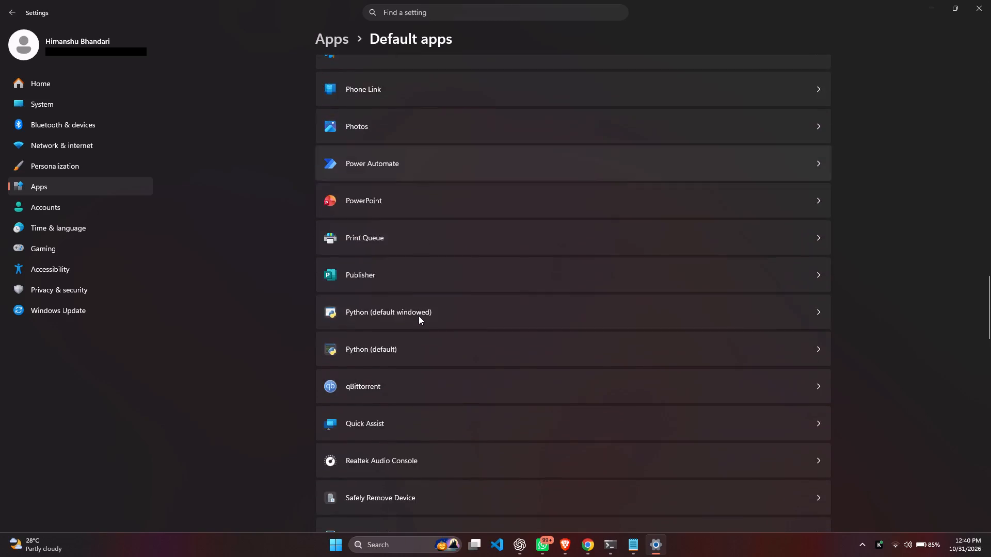
{"action": "scroll", "coordinate": [419, 316], "scroll_direction": "down", "scroll_amount": 7}
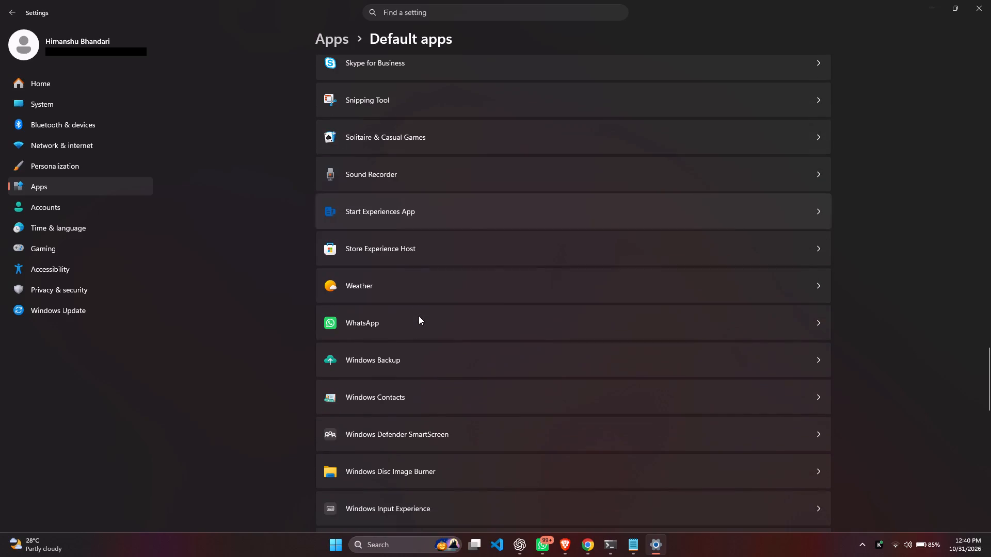
{"action": "scroll", "coordinate": [419, 316], "scroll_direction": "down", "scroll_amount": 1}
{"action": "scroll", "coordinate": [419, 316], "scroll_direction": "up", "scroll_amount": 13}
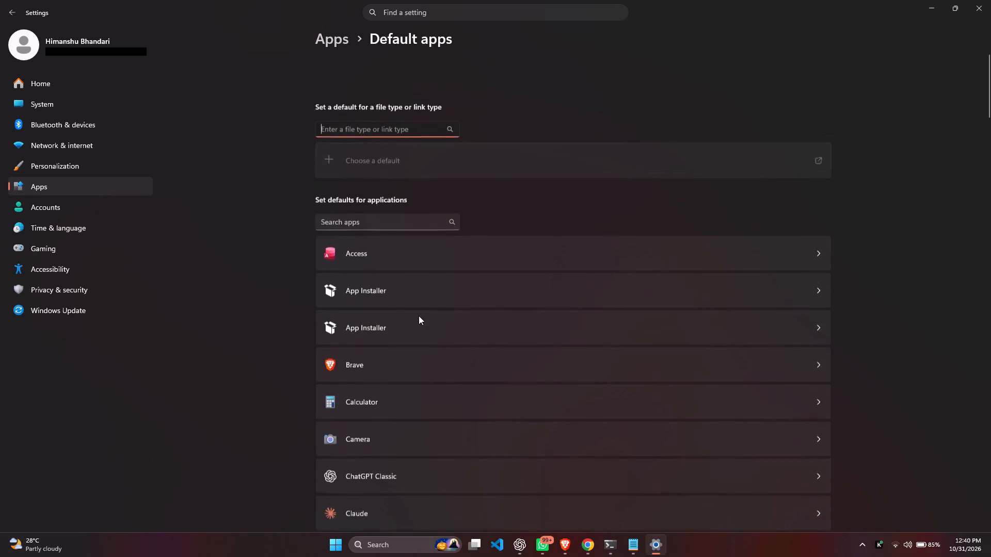
{"action": "scroll", "coordinate": [419, 316], "scroll_direction": "up", "scroll_amount": 2}
{"action": "scroll", "coordinate": [419, 316], "scroll_direction": "down", "scroll_amount": 2}
{"action": "scroll", "coordinate": [419, 316], "scroll_direction": "up", "scroll_amount": 1}
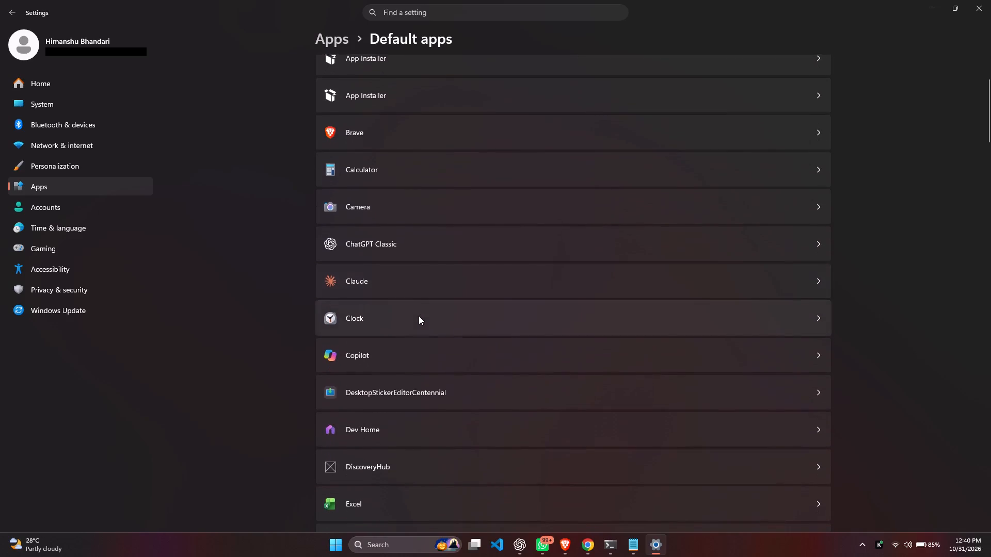
{"action": "scroll", "coordinate": [419, 316], "scroll_direction": "up", "scroll_amount": 1}
Search the default apps for "word", open Word's entry and examine the file types assigned to it.
{"action": "left_click", "coordinate": [409, 172]}
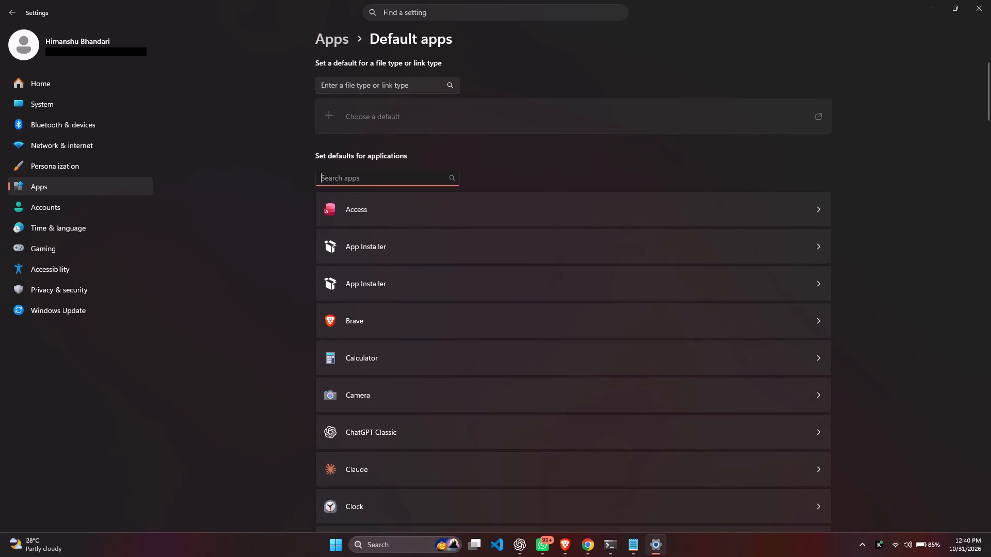
{"action": "type", "text": "word"}
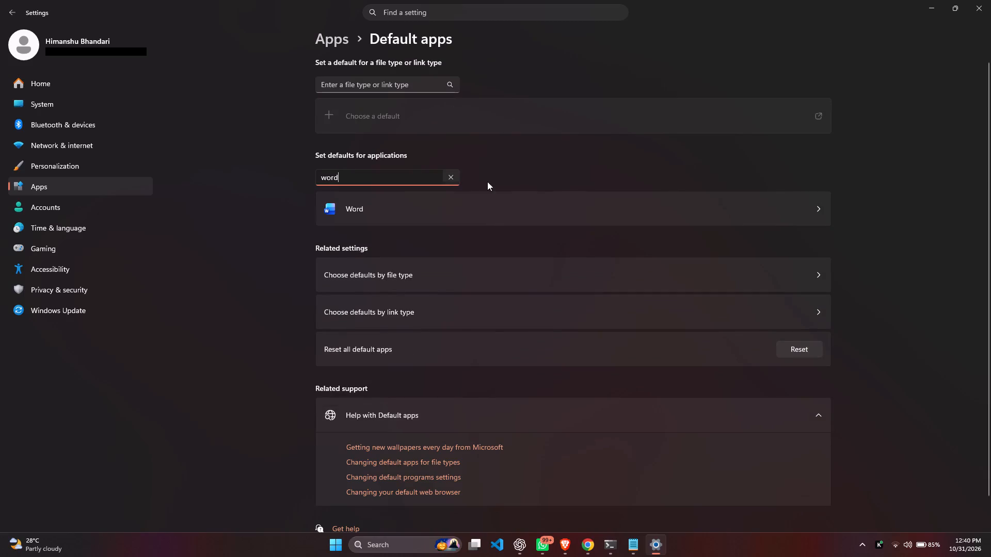
{"action": "left_click", "coordinate": [544, 206]}
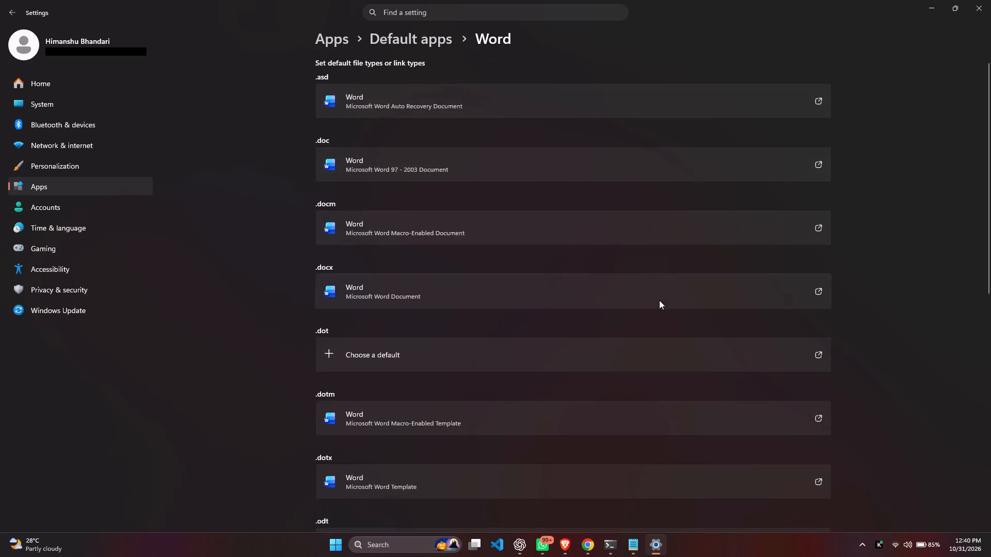
{"action": "scroll", "coordinate": [649, 390], "scroll_direction": "down", "scroll_amount": 3}
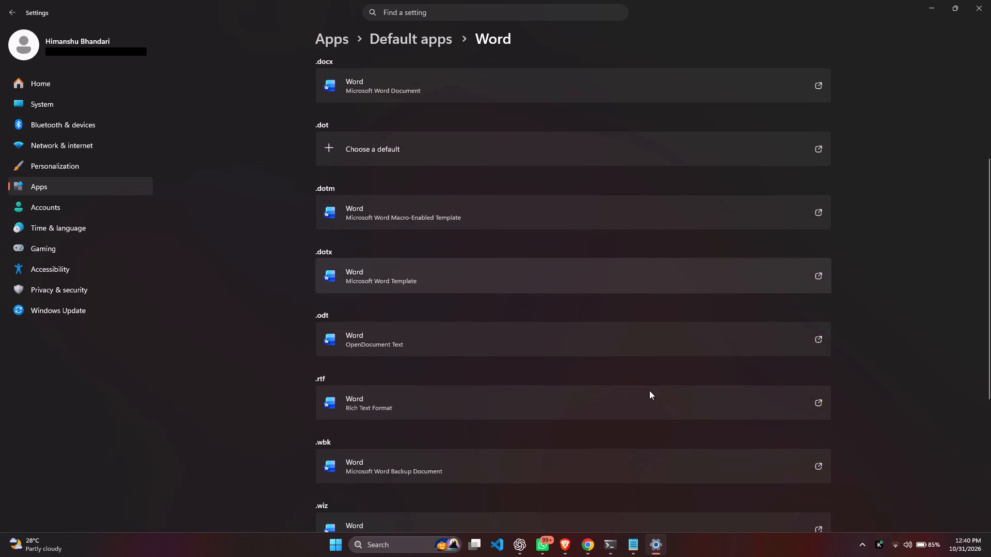
{"action": "scroll", "coordinate": [649, 390], "scroll_direction": "down", "scroll_amount": 3}
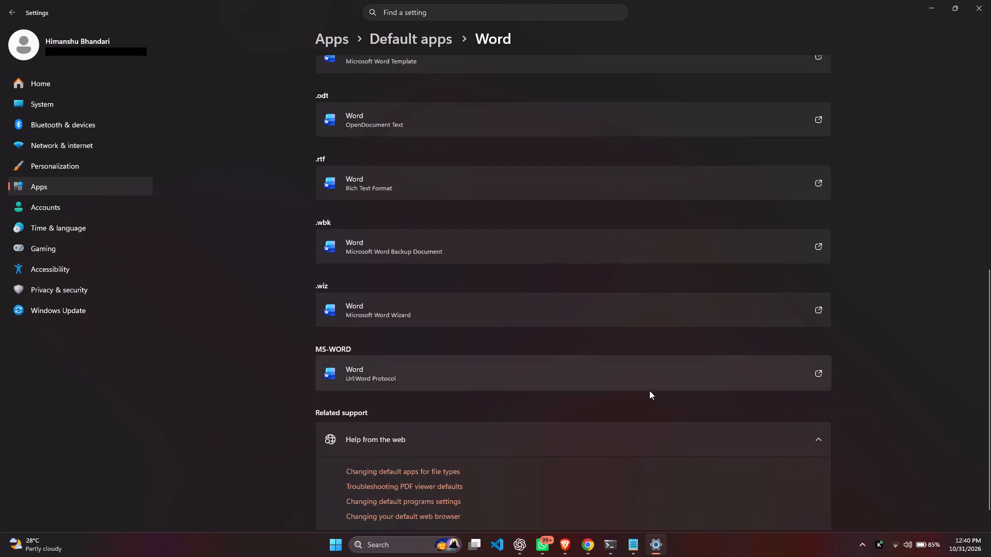
{"action": "scroll", "coordinate": [649, 390], "scroll_direction": "up", "scroll_amount": 7}
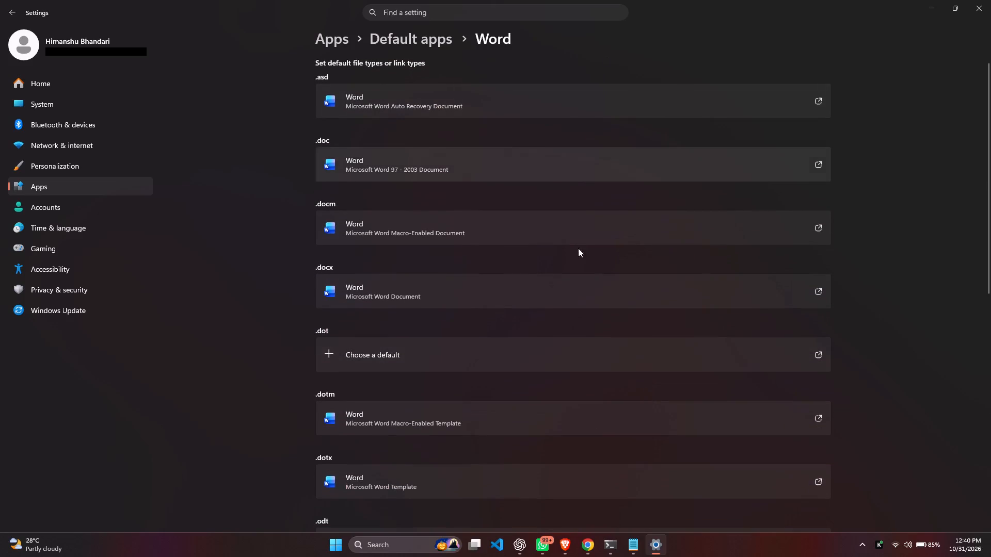
{"action": "scroll", "coordinate": [573, 291], "scroll_direction": "down", "scroll_amount": 4}
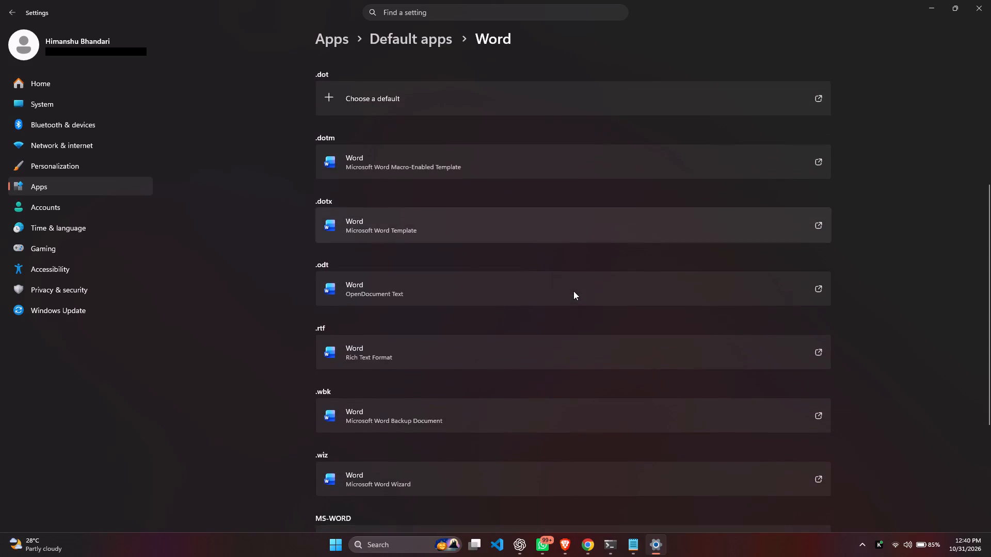
{"action": "scroll", "coordinate": [573, 291], "scroll_direction": "down", "scroll_amount": 2}
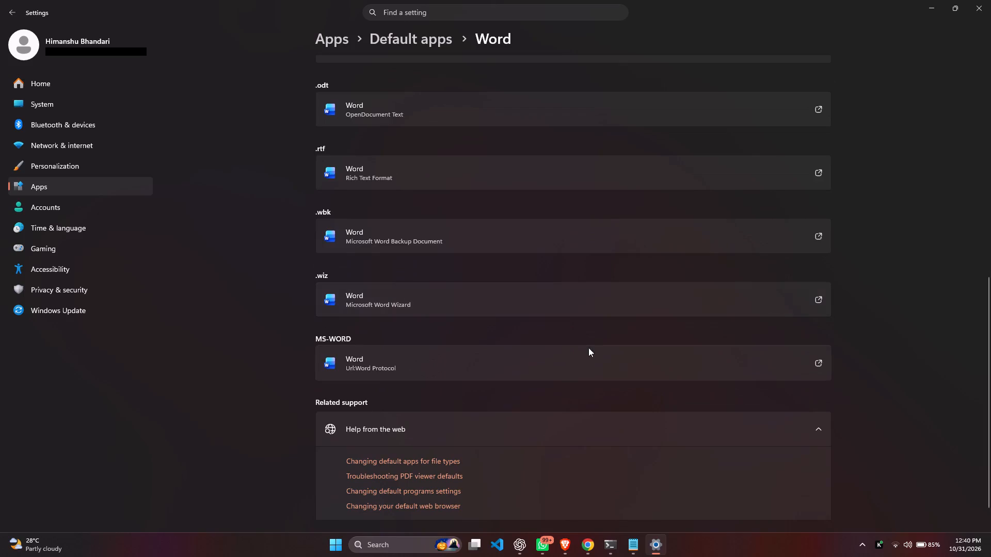
{"action": "scroll", "coordinate": [589, 354], "scroll_direction": "up", "scroll_amount": 5}
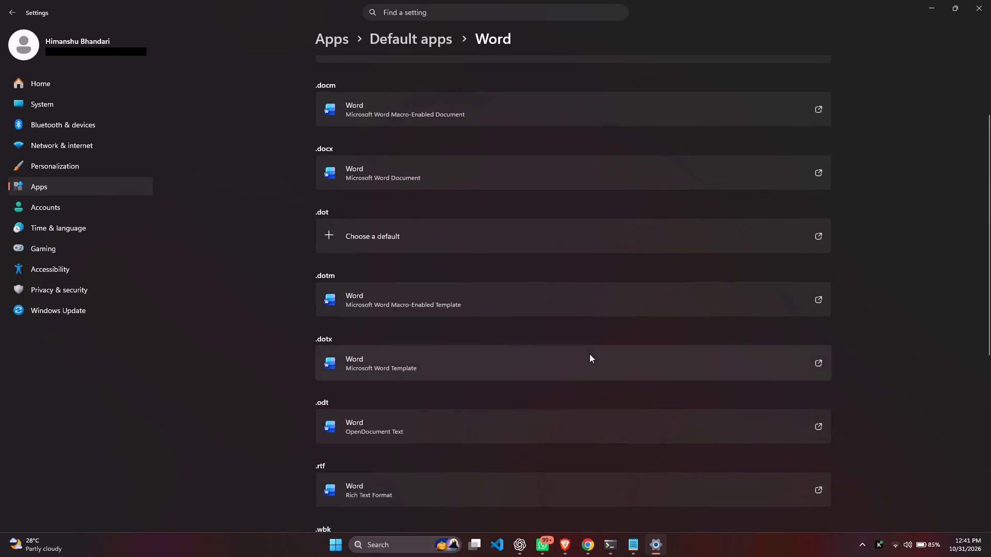
{"action": "scroll", "coordinate": [589, 354], "scroll_direction": "up", "scroll_amount": 2}
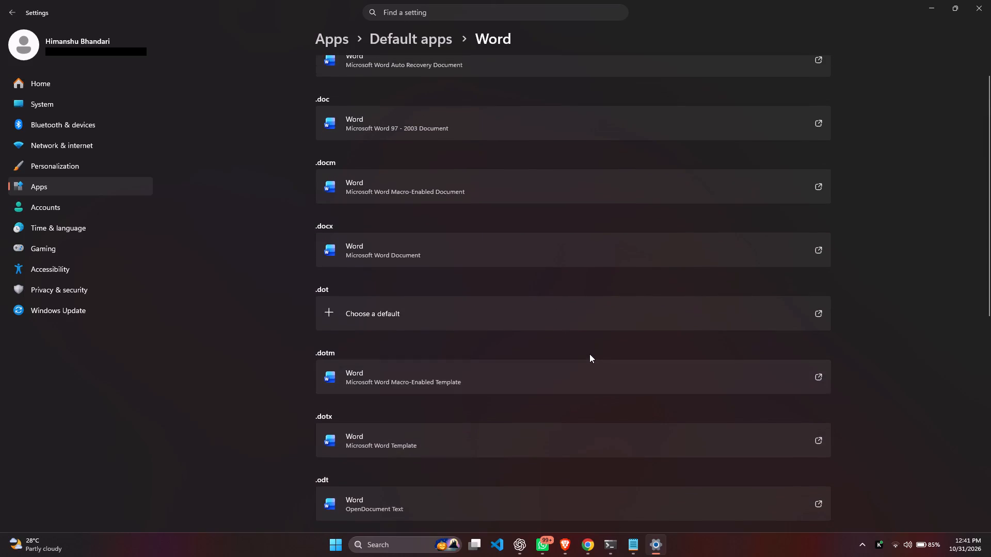
{"action": "scroll", "coordinate": [589, 354], "scroll_direction": "up", "scroll_amount": 1}
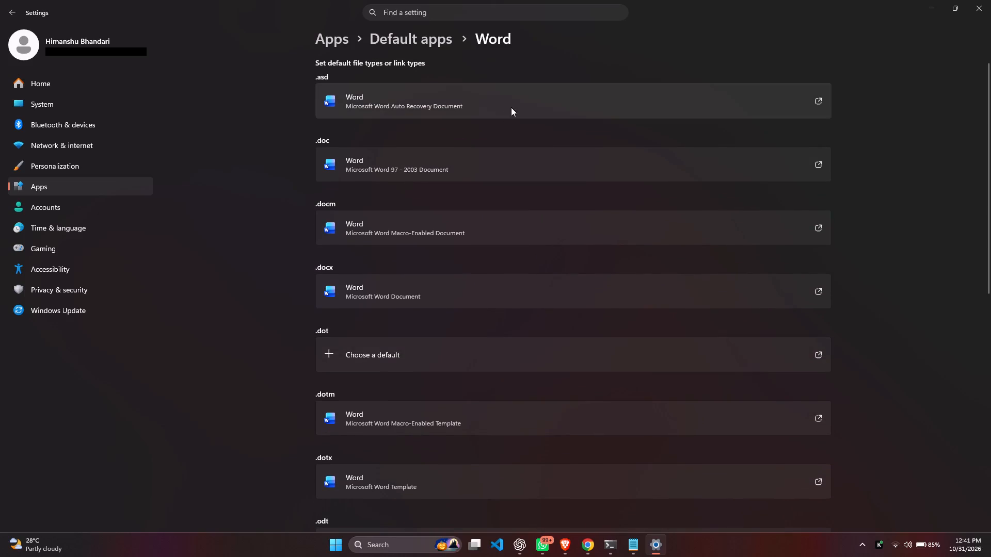
Return from Word's entry to the list of default apps.
{"action": "left_click", "coordinate": [0, 10]}
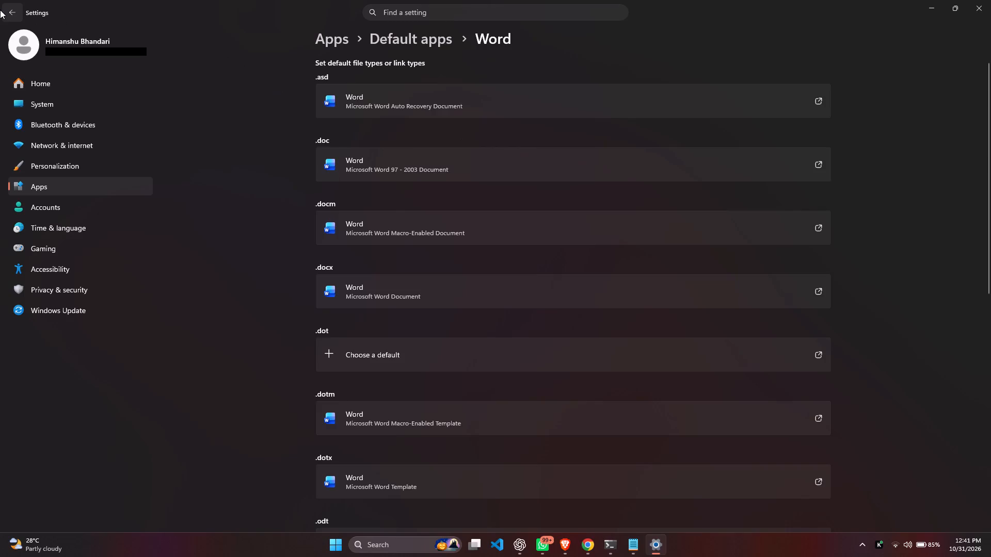
{"action": "left_click", "coordinate": [7, 9]}
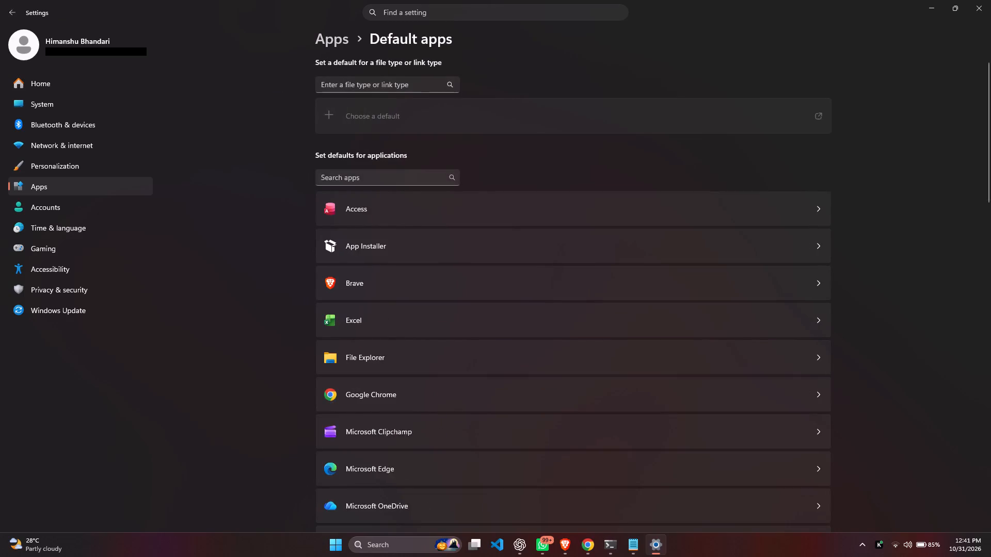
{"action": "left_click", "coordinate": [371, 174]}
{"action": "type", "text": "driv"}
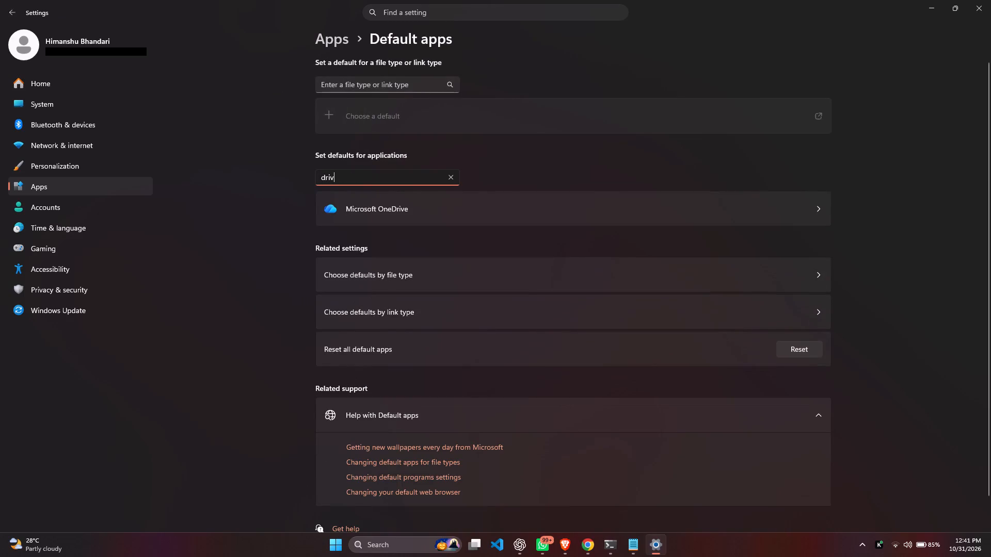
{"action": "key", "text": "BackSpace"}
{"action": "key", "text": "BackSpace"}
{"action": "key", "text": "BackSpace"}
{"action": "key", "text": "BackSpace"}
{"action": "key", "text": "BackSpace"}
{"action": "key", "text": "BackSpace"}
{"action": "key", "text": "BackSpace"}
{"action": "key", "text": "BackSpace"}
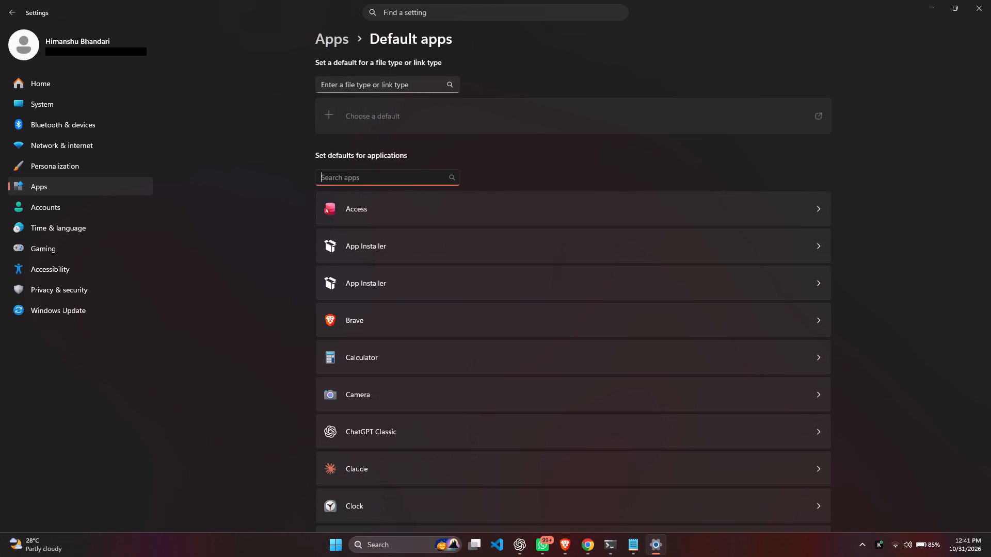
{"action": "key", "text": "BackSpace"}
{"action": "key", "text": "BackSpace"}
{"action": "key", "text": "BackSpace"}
Search the default apps for "chr", open Google Chrome's entry and make Google Chrome the default app for .pdf files.
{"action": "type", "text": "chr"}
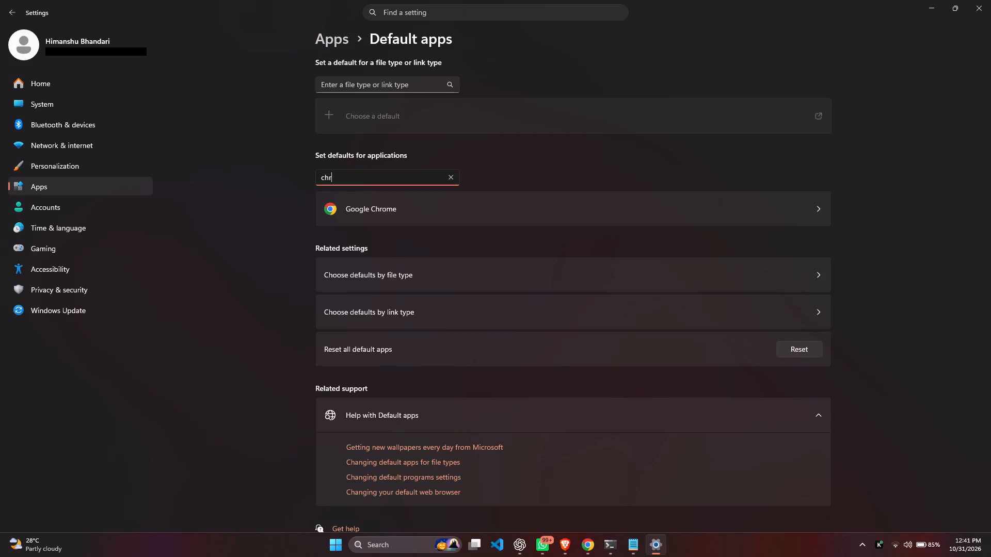
{"action": "left_click", "coordinate": [375, 205]}
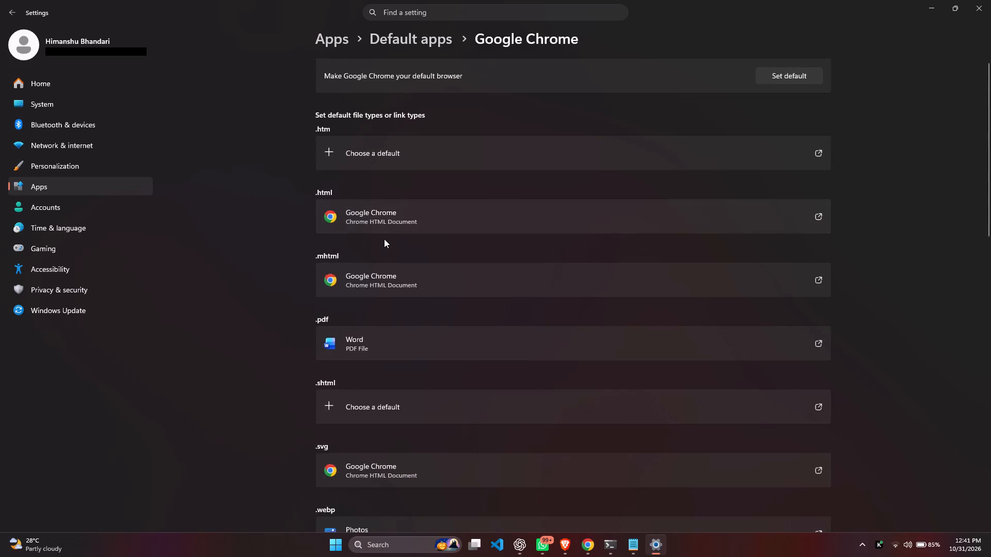
{"action": "left_click", "coordinate": [391, 337]}
{"action": "left_click", "coordinate": [462, 205]}
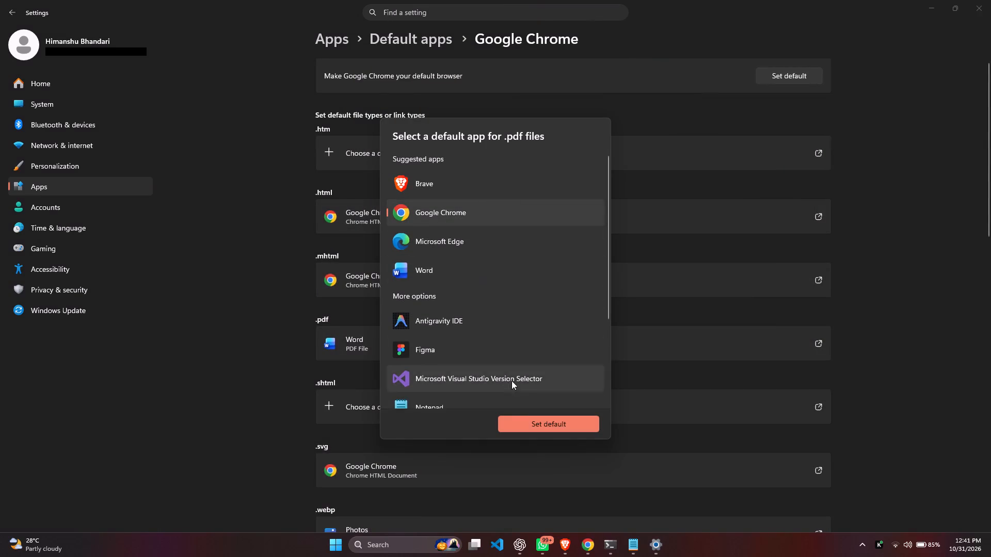
{"action": "left_click", "coordinate": [525, 414]}
{"action": "left_click", "coordinate": [528, 422]}
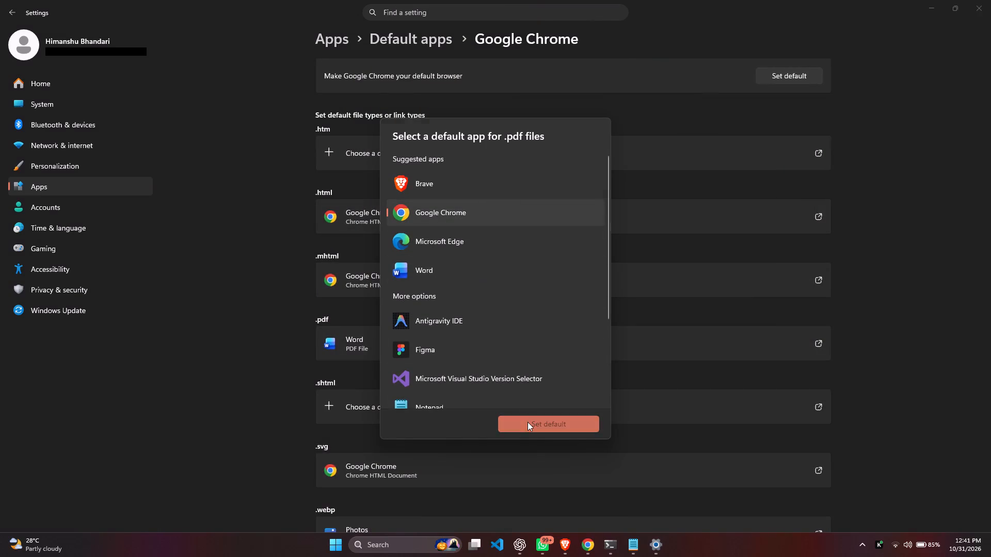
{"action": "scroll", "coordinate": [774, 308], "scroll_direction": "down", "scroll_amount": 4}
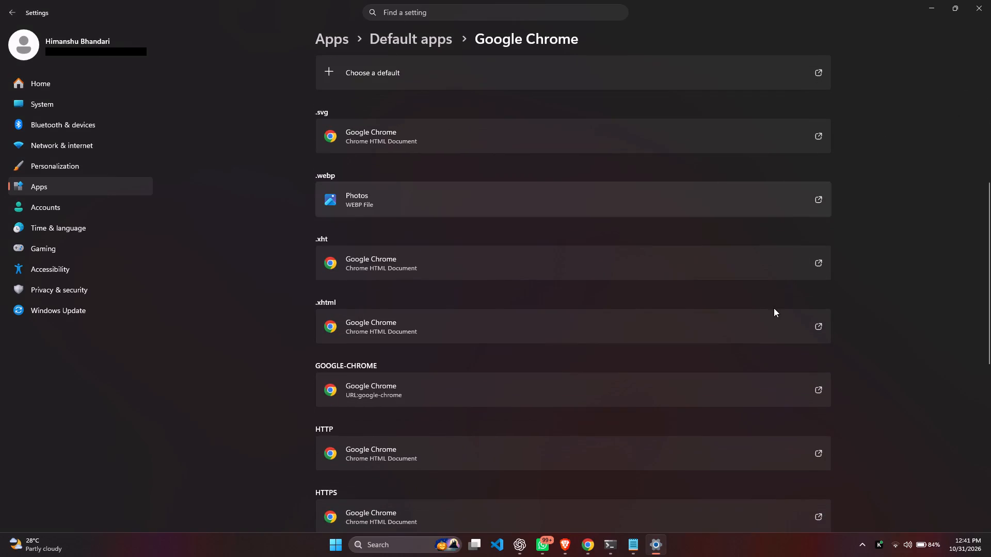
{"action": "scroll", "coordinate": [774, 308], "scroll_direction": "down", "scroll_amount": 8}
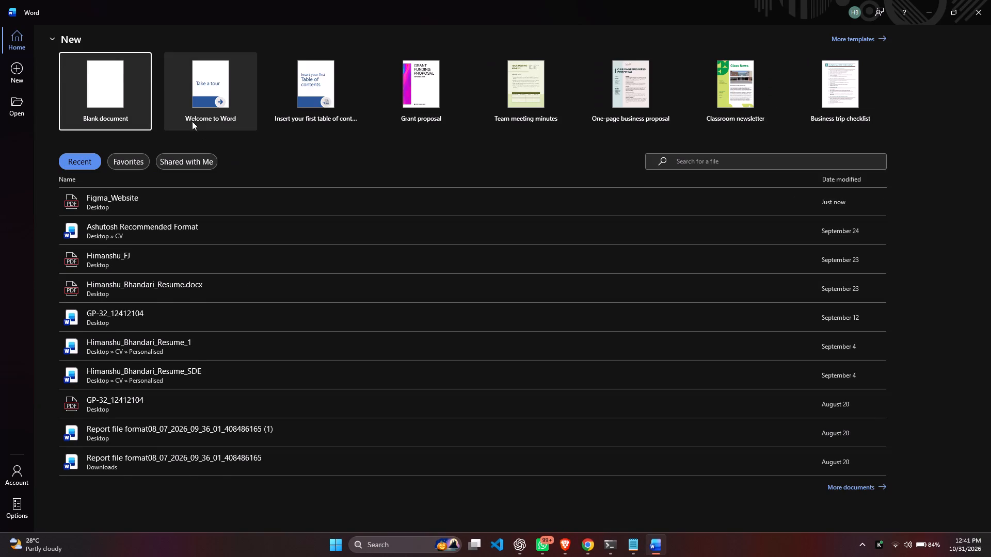
{"action": "left_click", "coordinate": [101, 89]}
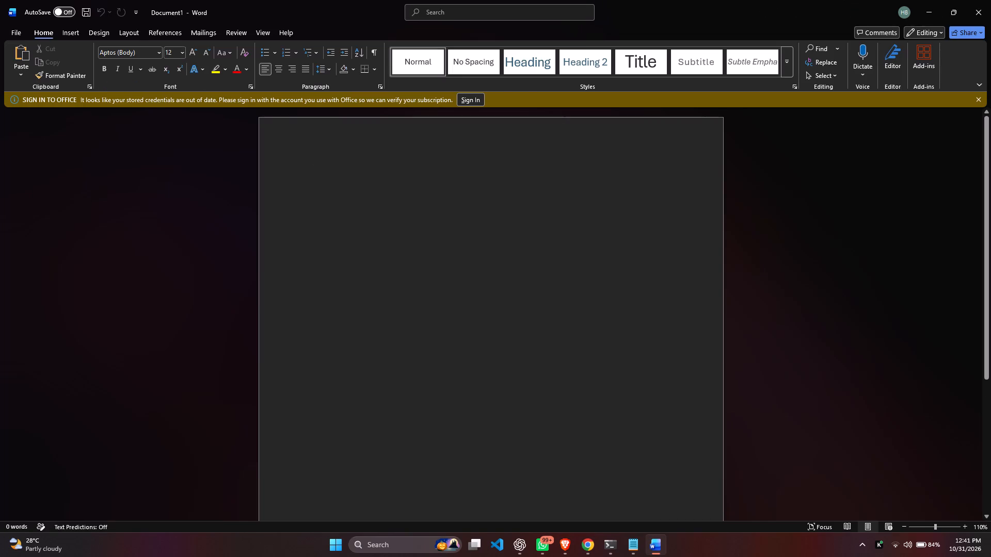
Dismiss the Office sign-in notice and place the cursor in the blank document.
{"action": "left_click", "coordinate": [982, 97]}
{"action": "left_click", "coordinate": [526, 199]}
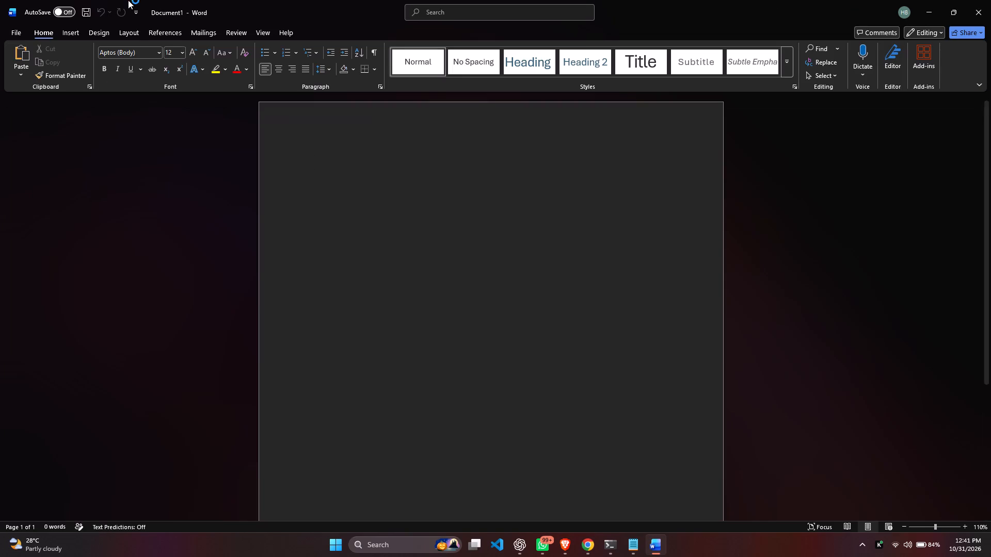
Insert the CourtCompare screenshot whose file name ends in (1) from the Figma ca3 folder on the Desktop.
{"action": "left_click", "coordinate": [74, 28]}
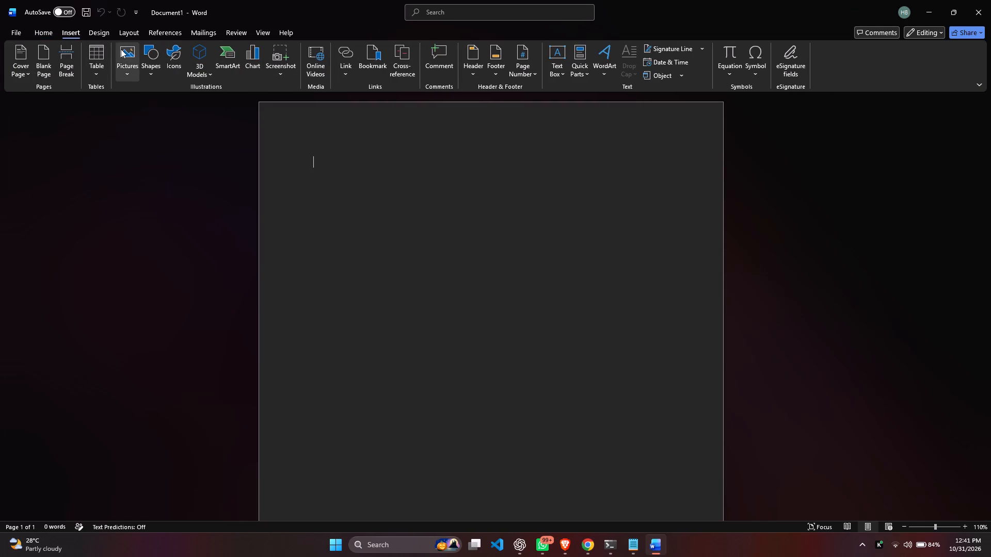
{"action": "left_click", "coordinate": [132, 61]}
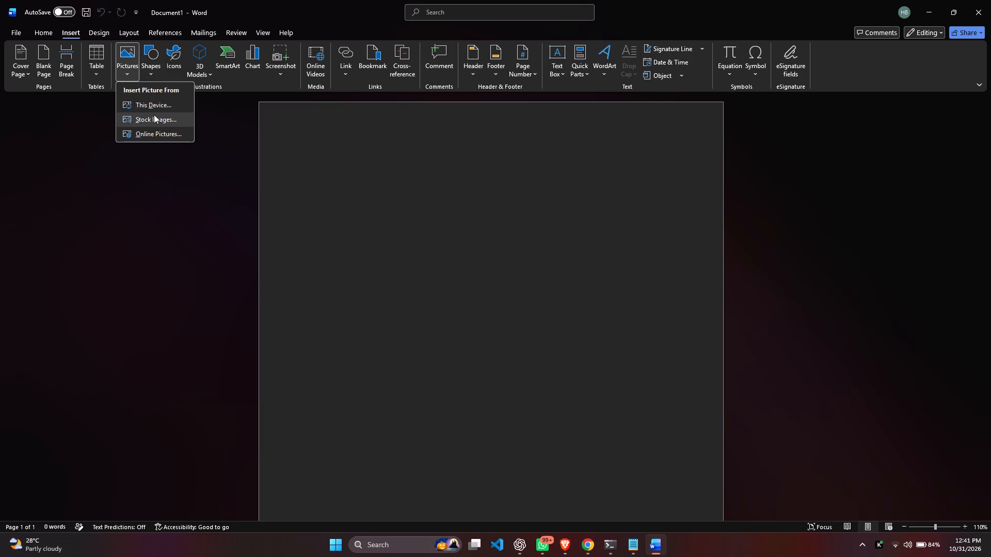
{"action": "left_click", "coordinate": [167, 102]}
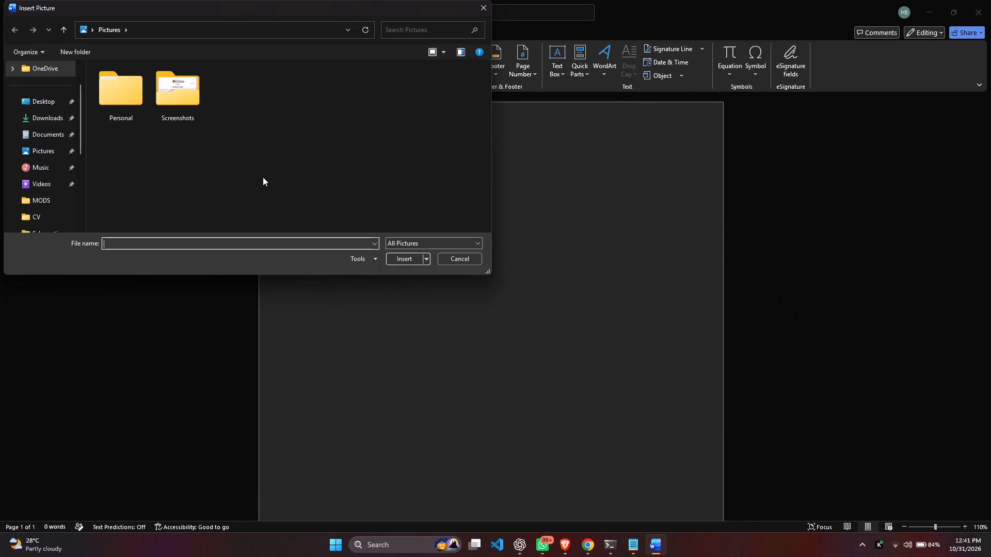
{"action": "double_click", "coordinate": [53, 151]}
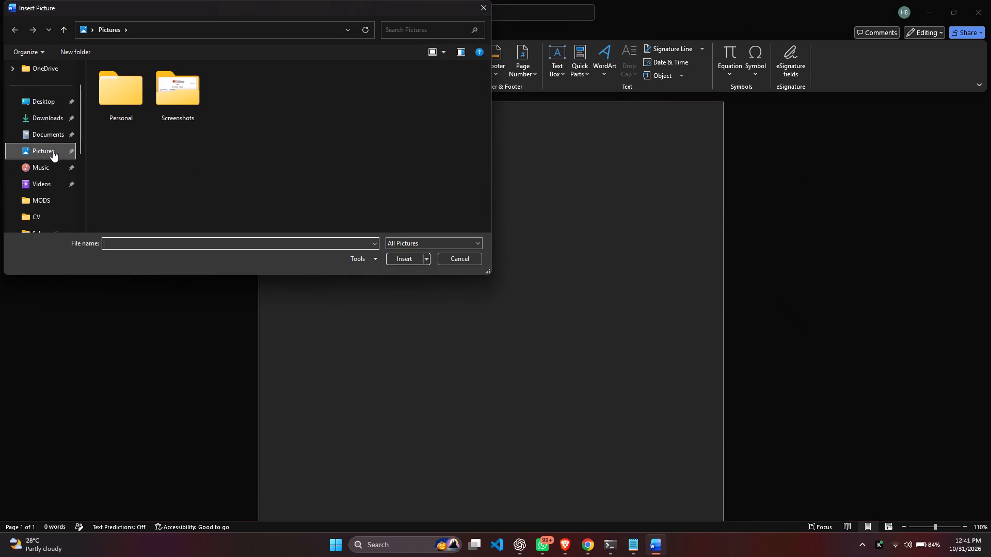
{"action": "double_click", "coordinate": [173, 101]}
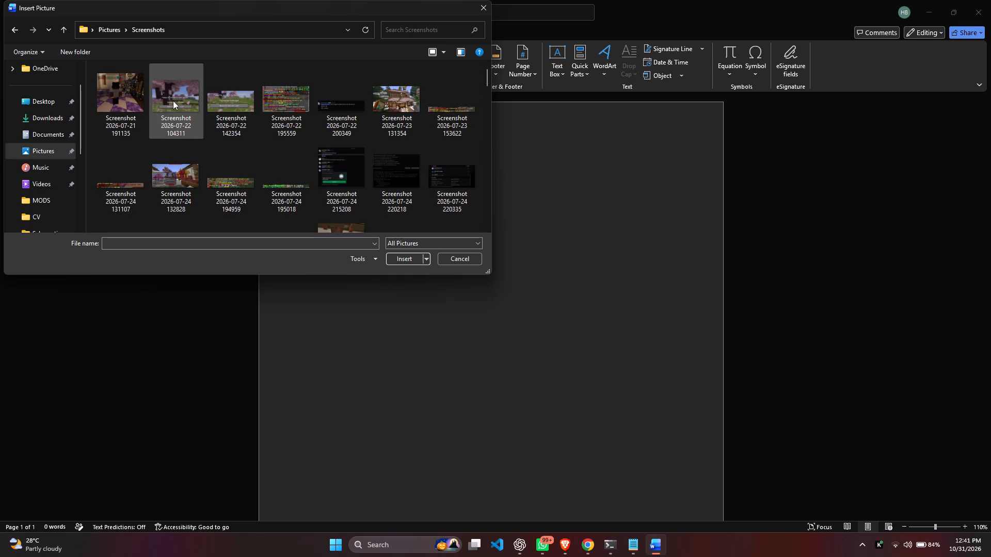
{"action": "scroll", "coordinate": [192, 111], "scroll_direction": "down", "scroll_amount": 20}
{"action": "scroll", "coordinate": [192, 111], "scroll_direction": "down", "scroll_amount": 6}
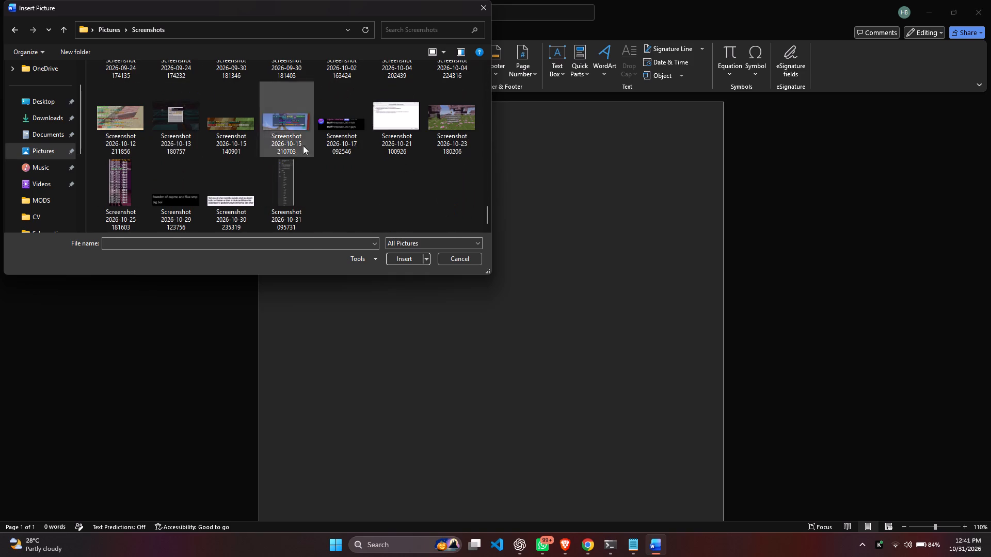
{"action": "scroll", "coordinate": [327, 166], "scroll_direction": "up", "scroll_amount": 2}
{"action": "scroll", "coordinate": [327, 166], "scroll_direction": "down", "scroll_amount": 5}
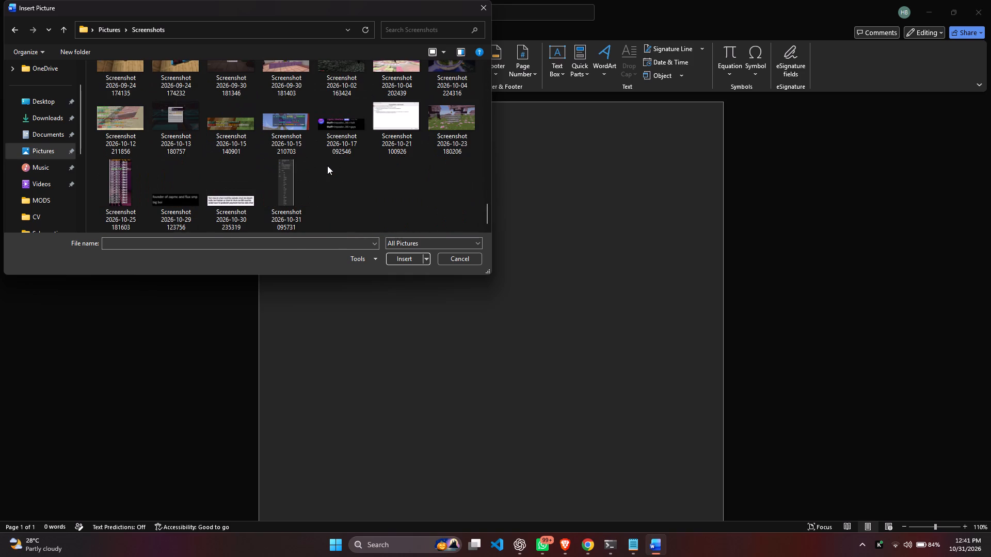
{"action": "scroll", "coordinate": [327, 166], "scroll_direction": "up", "scroll_amount": 10}
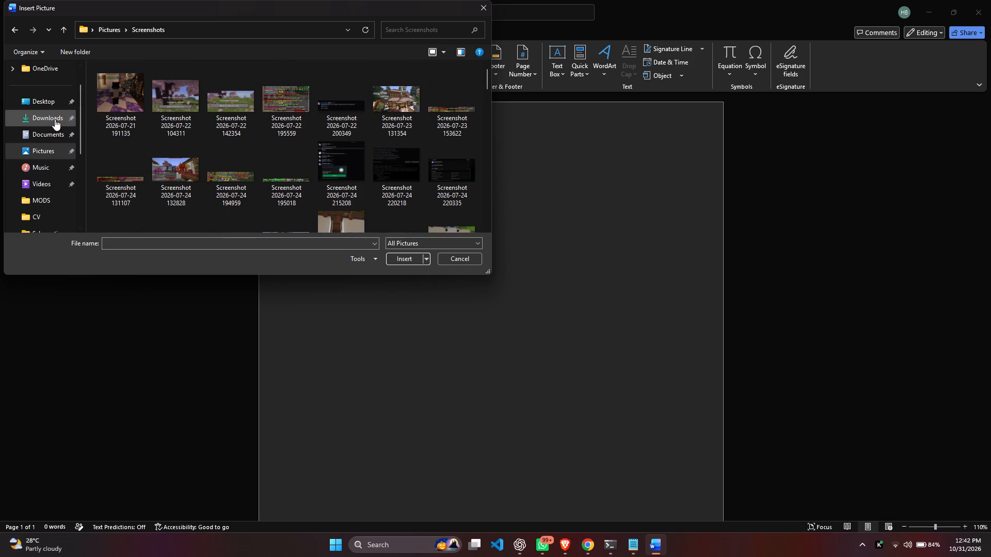
{"action": "double_click", "coordinate": [58, 109]}
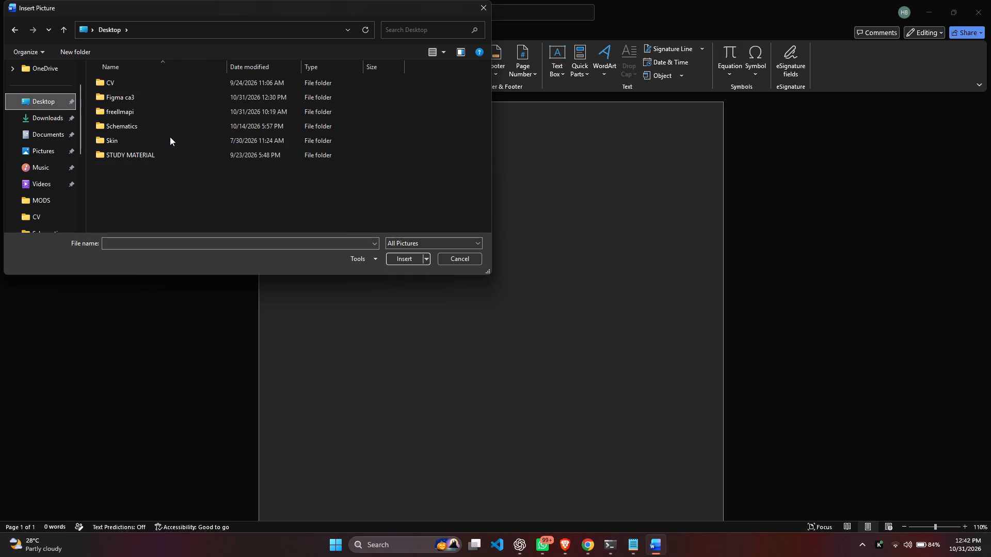
{"action": "left_click_drag", "start_coordinate": [188, 90], "coordinate": [187, 97]}
{"action": "double_click", "coordinate": [187, 97]}
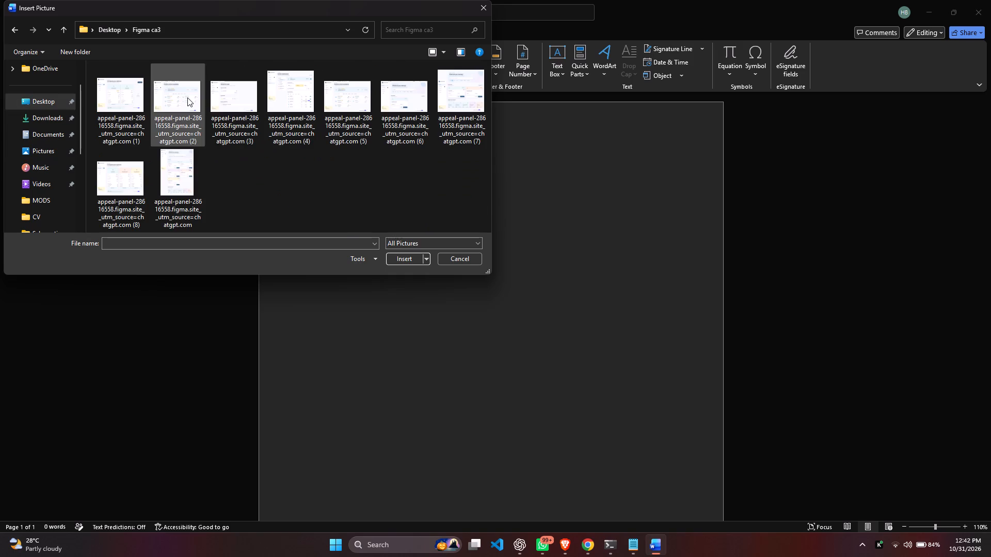
{"action": "double_click", "coordinate": [125, 109]}
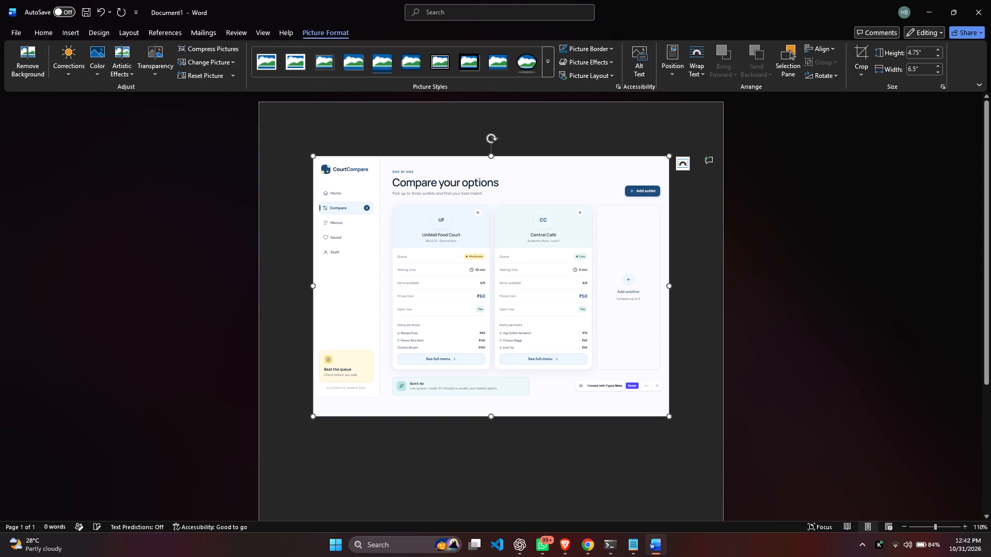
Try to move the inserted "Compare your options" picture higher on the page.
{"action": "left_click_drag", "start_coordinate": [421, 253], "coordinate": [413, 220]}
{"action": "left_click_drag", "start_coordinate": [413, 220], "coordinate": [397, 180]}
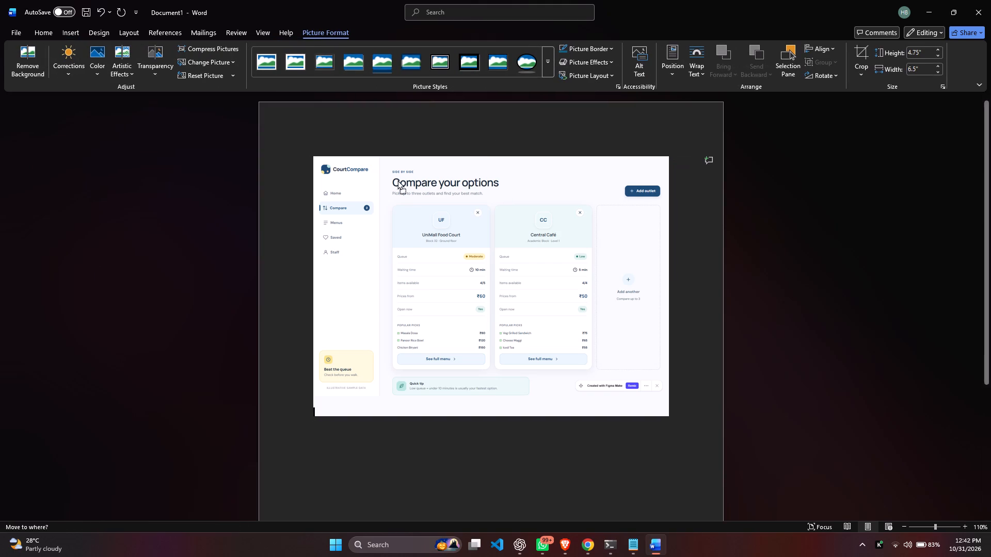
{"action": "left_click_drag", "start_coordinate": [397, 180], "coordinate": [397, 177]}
Enlarge the "Compare your options" picture to about 5.42" high and 7.22" wide.
{"action": "left_click_drag", "start_coordinate": [670, 415], "coordinate": [684, 425]}
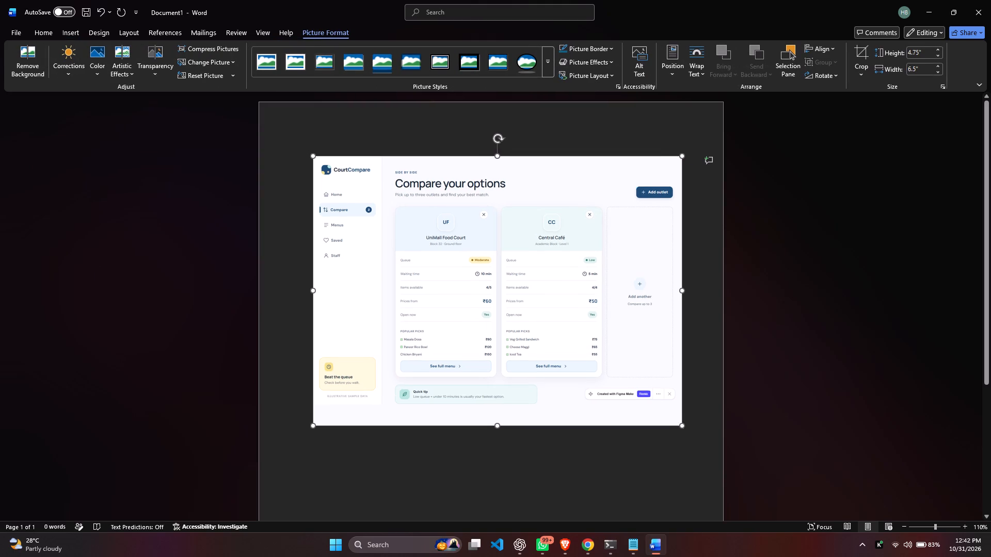
{"action": "left_click_drag", "start_coordinate": [684, 425], "coordinate": [686, 427]}
{"action": "left_click_drag", "start_coordinate": [580, 353], "coordinate": [572, 288]}
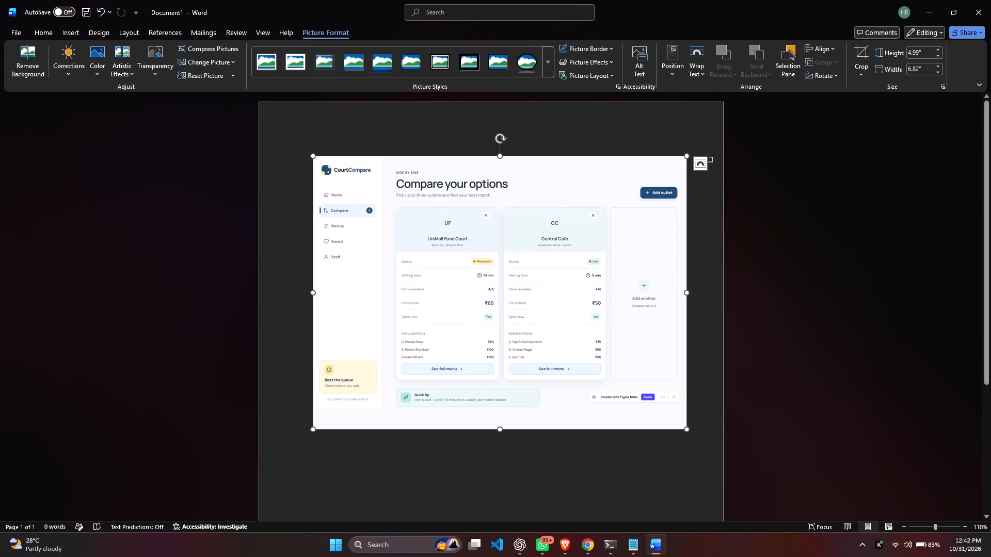
{"action": "scroll", "coordinate": [631, 367], "scroll_direction": "down", "scroll_amount": 2}
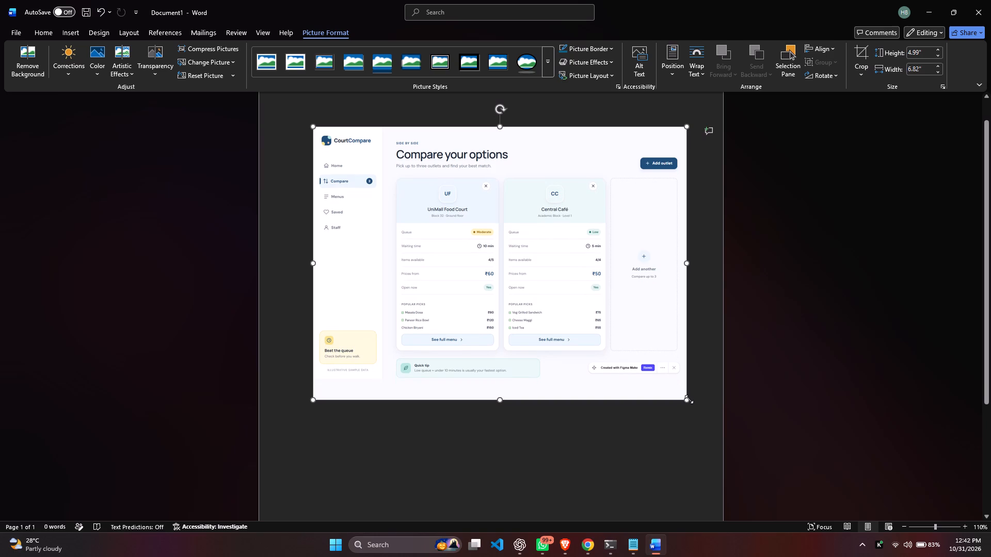
{"action": "left_click_drag", "start_coordinate": [689, 399], "coordinate": [699, 423]}
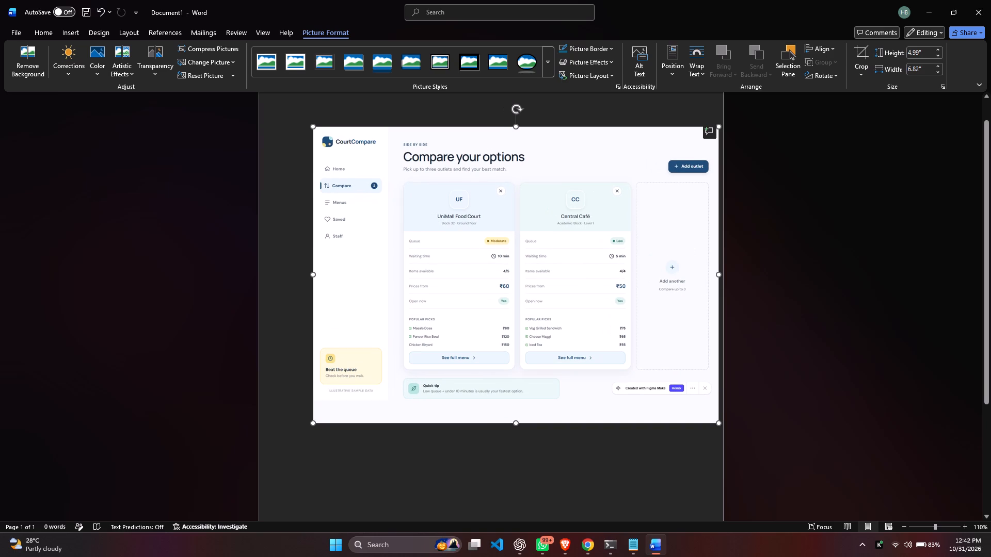
{"action": "left_click_drag", "start_coordinate": [312, 275], "coordinate": [323, 274]}
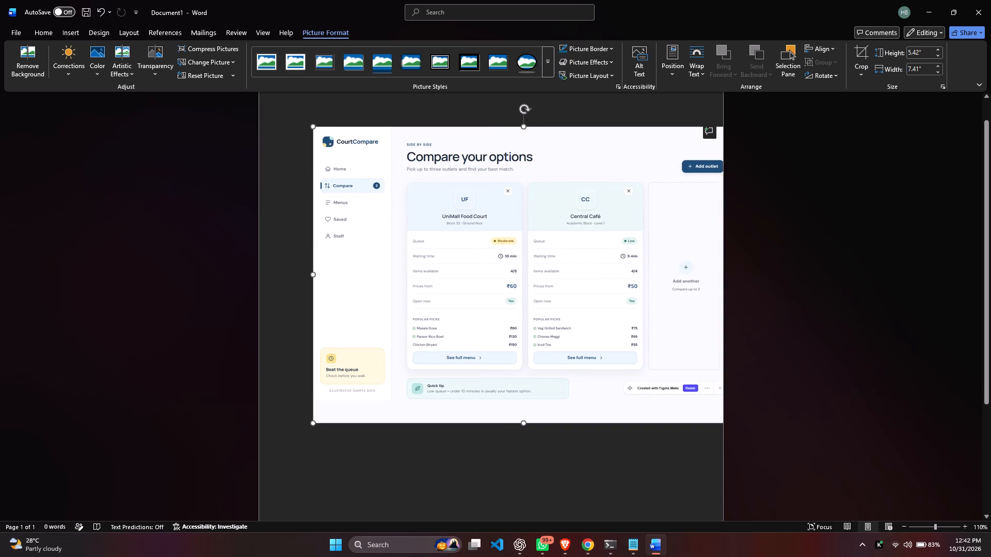
{"action": "left_click_drag", "start_coordinate": [323, 274], "coordinate": [324, 274]}
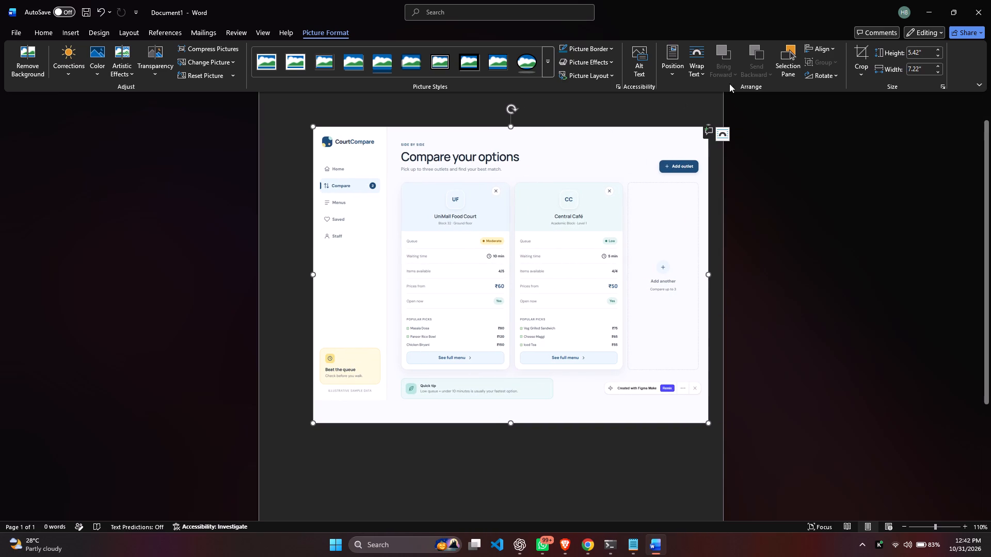
Give the "Compare your options" picture a text-wrapping layout and centre it horizontally on the page.
{"action": "left_click", "coordinate": [723, 138]}
{"action": "left_click", "coordinate": [765, 204]}
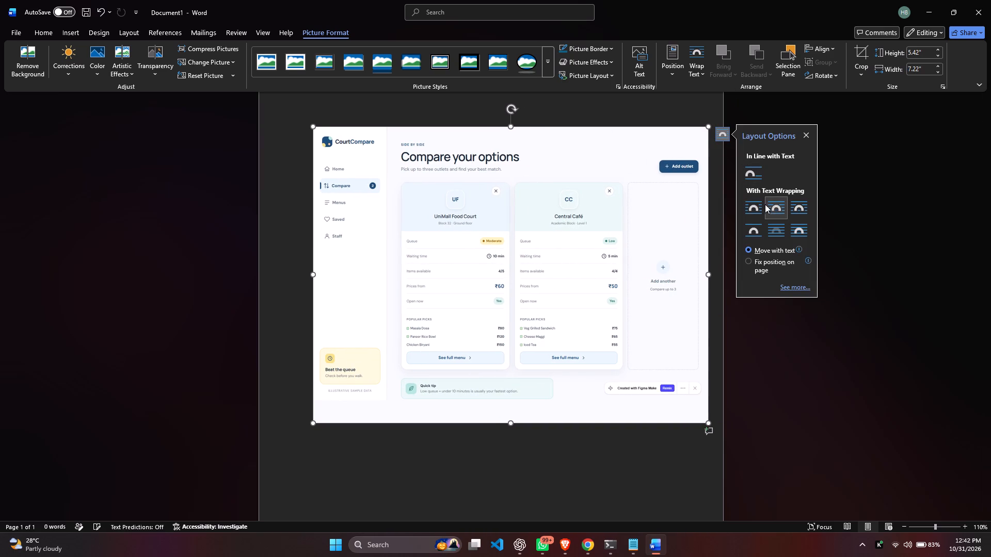
{"action": "double_click", "coordinate": [537, 234]}
{"action": "left_click", "coordinate": [537, 234]}
{"action": "left_click_drag", "start_coordinate": [574, 191], "coordinate": [611, 102]}
{"action": "left_click_drag", "start_coordinate": [595, 159], "coordinate": [553, 159]}
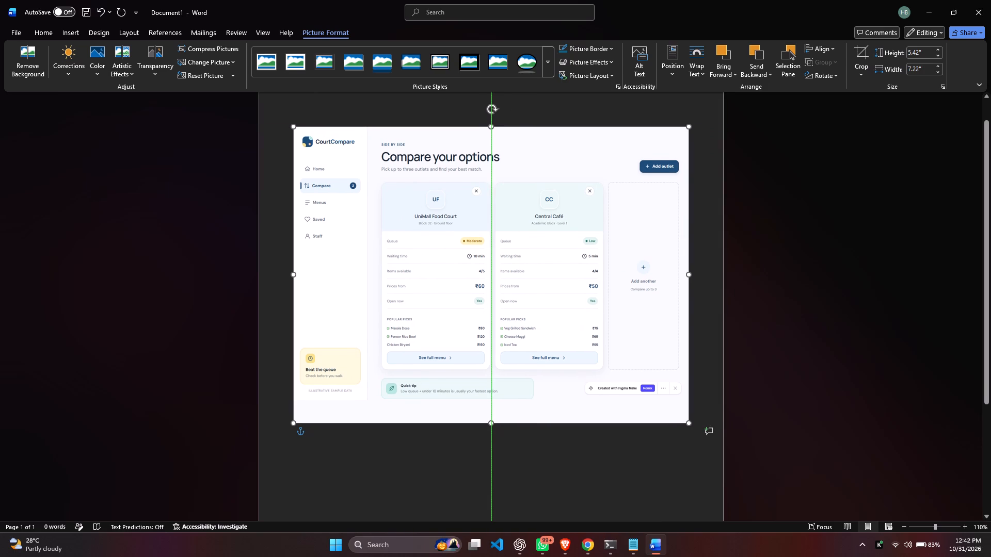
{"action": "left_click_drag", "start_coordinate": [553, 159], "coordinate": [553, 143]}
Insert the screenshot whose file name ends in (2) from the Figma ca3 folder as a second picture.
{"action": "scroll", "coordinate": [556, 210], "scroll_direction": "down", "scroll_amount": 1}
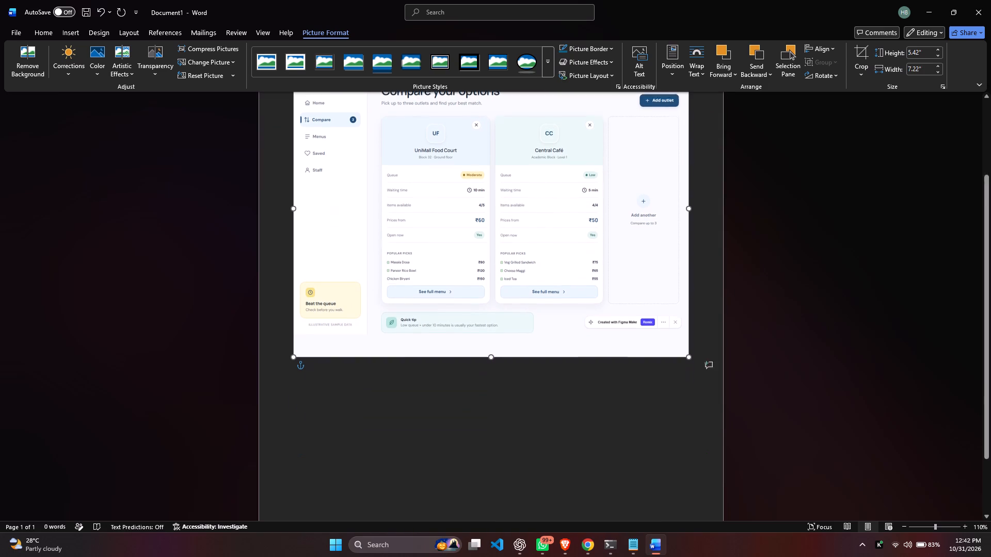
{"action": "scroll", "coordinate": [556, 210], "scroll_direction": "down", "scroll_amount": 5}
{"action": "scroll", "coordinate": [512, 337], "scroll_direction": "up", "scroll_amount": 2}
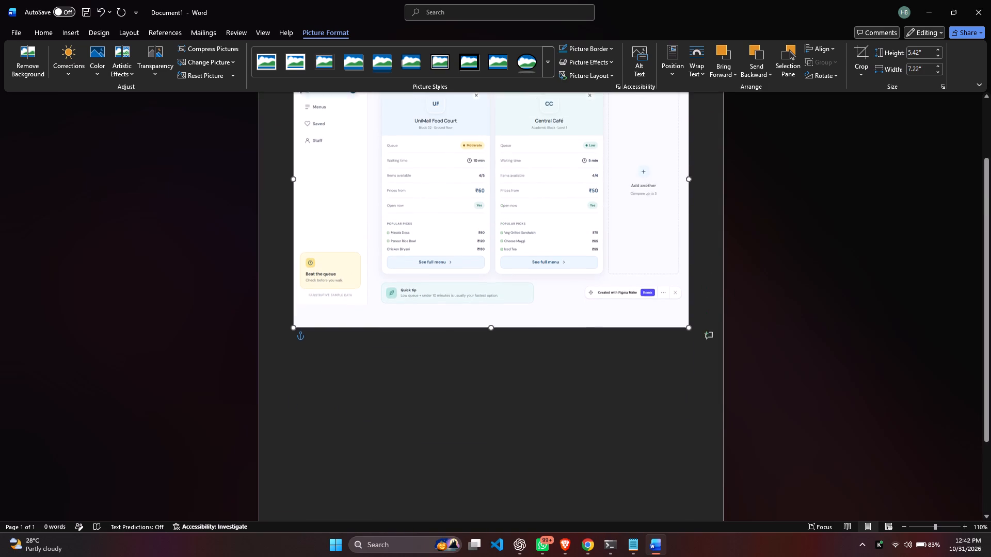
{"action": "scroll", "coordinate": [512, 337], "scroll_direction": "up", "scroll_amount": 1}
{"action": "scroll", "coordinate": [510, 324], "scroll_direction": "down", "scroll_amount": 3}
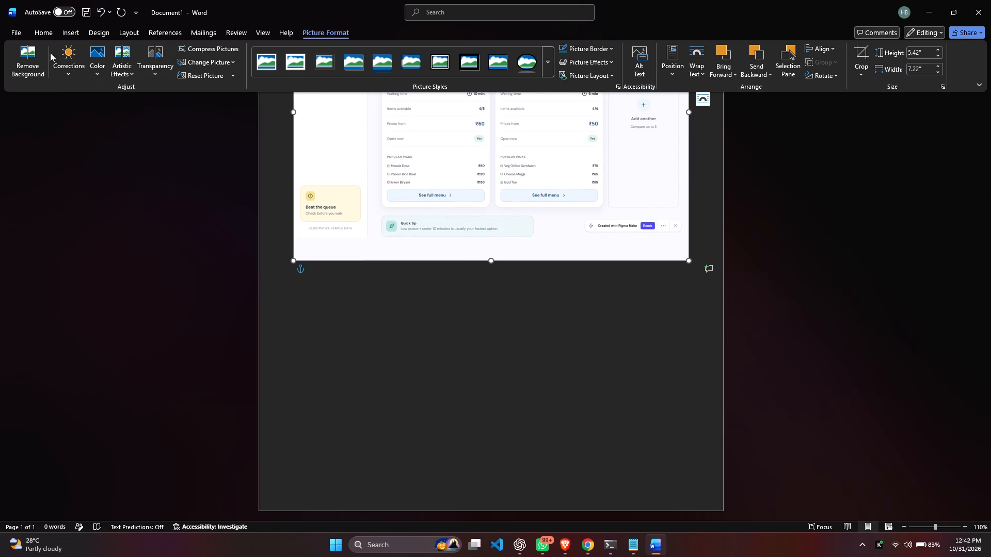
{"action": "left_click", "coordinate": [63, 31]}
{"action": "left_click", "coordinate": [130, 69]}
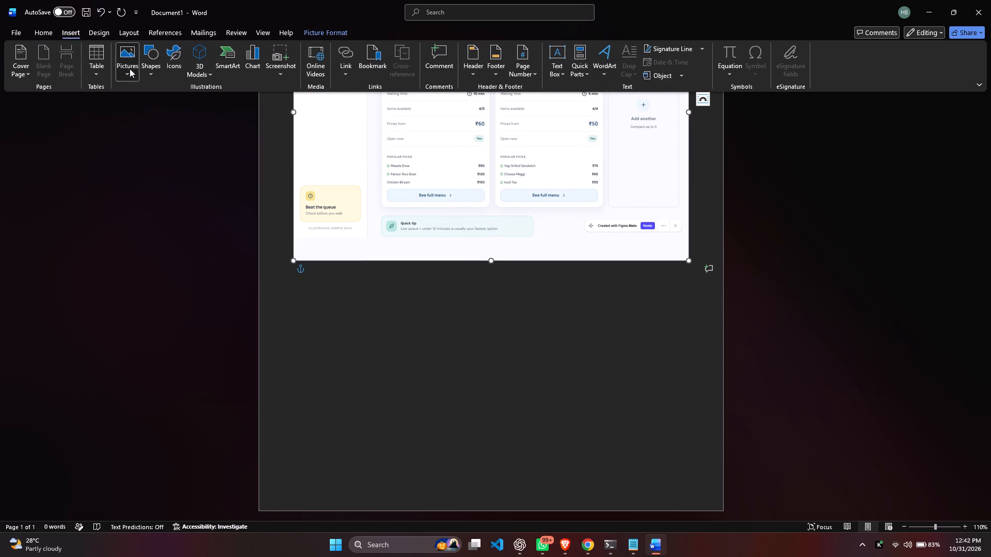
{"action": "left_click", "coordinate": [158, 108]}
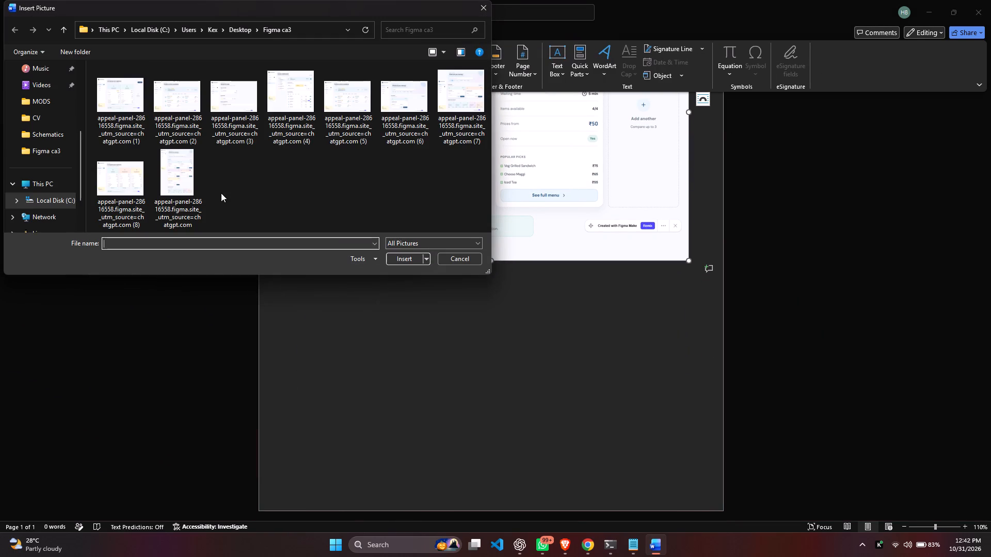
{"action": "double_click", "coordinate": [154, 115]}
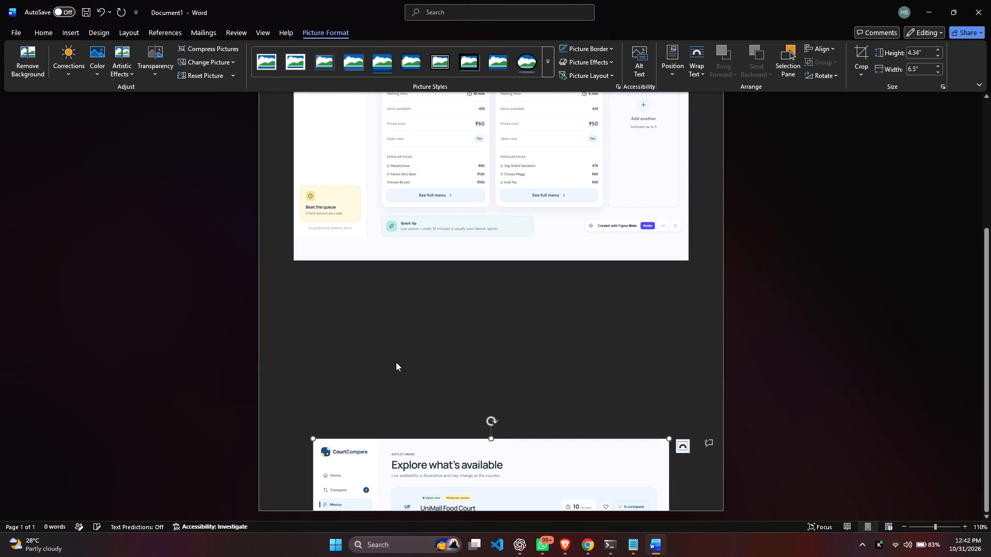
Apply a text-wrapping layout to the "Explore what's available" picture so it can be positioned freely.
{"action": "left_click", "coordinate": [429, 439]}
{"action": "left_click", "coordinate": [679, 450]}
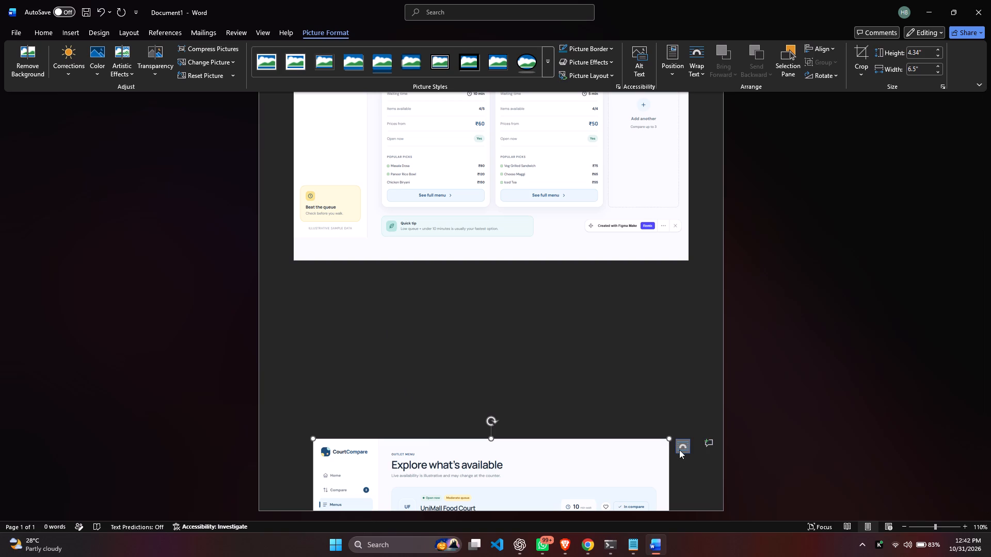
{"action": "left_click", "coordinate": [709, 444]}
{"action": "left_click", "coordinate": [533, 338]}
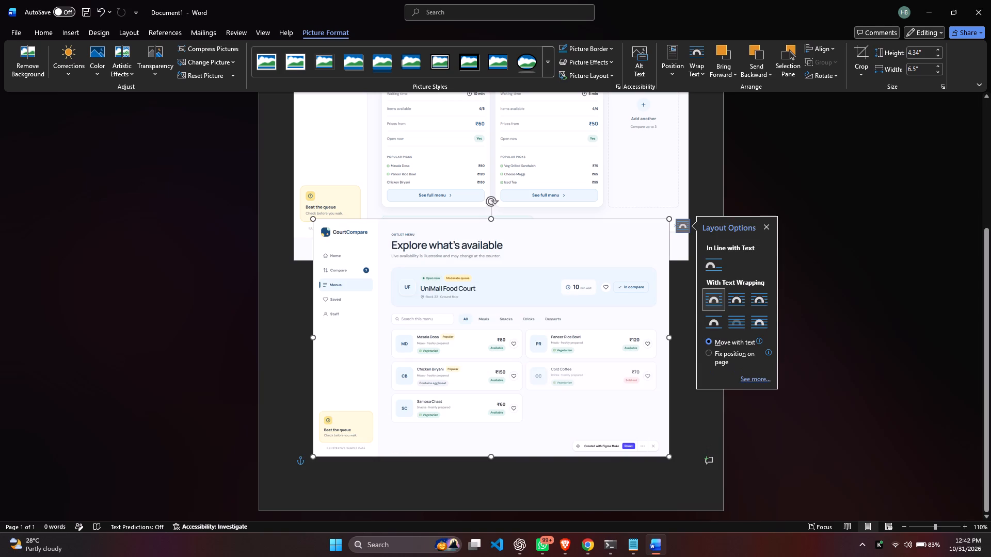
Reduce the "Compare your options" picture's height to about 4.47" so it clears the picture below.
{"action": "left_click", "coordinate": [567, 134]}
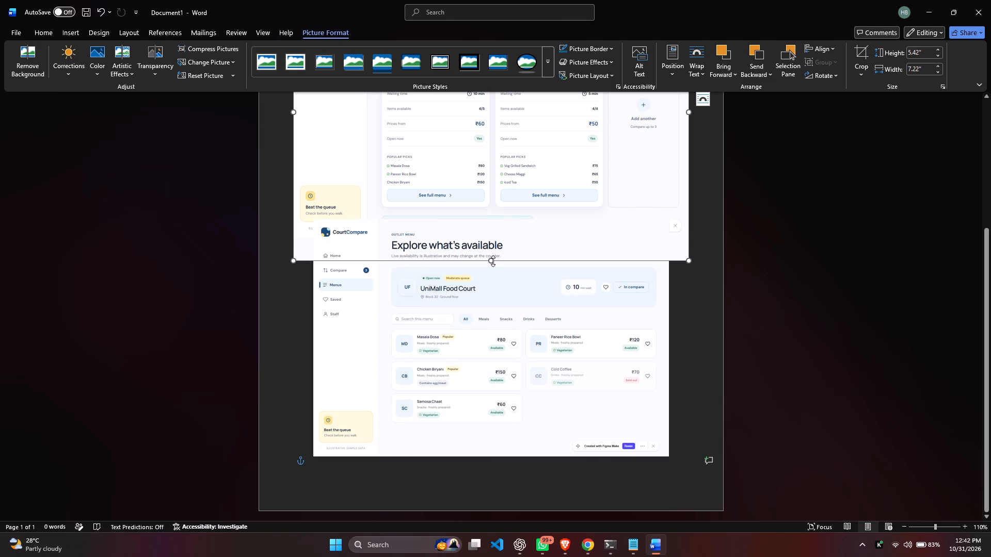
{"action": "left_click_drag", "start_coordinate": [493, 261], "coordinate": [490, 209]}
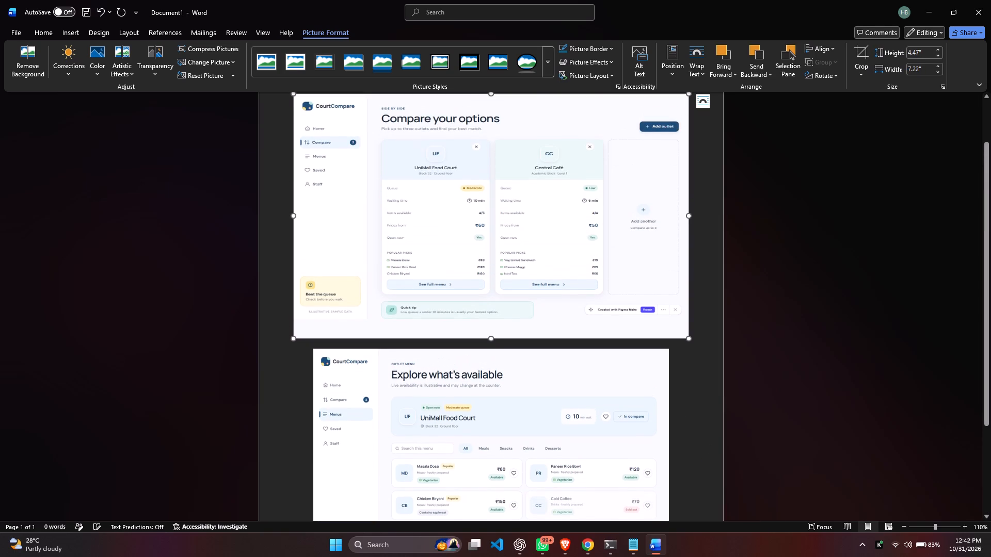
Widen the "Explore what's available" picture on both sides to about 7.21", aligning its edges with the picture above.
{"action": "scroll", "coordinate": [443, 333], "scroll_direction": "down", "scroll_amount": 2}
{"action": "left_click", "coordinate": [496, 294]}
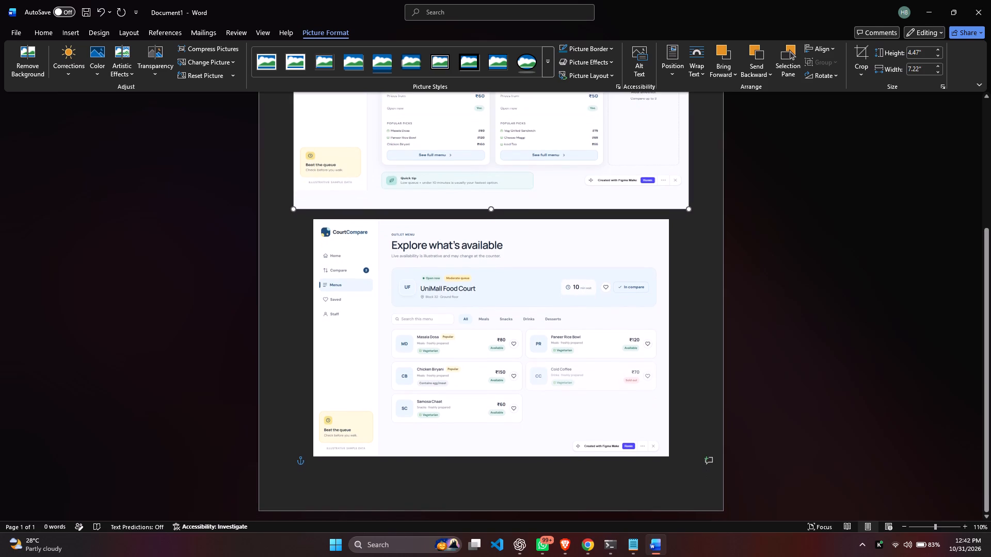
{"action": "left_click_drag", "start_coordinate": [311, 338], "coordinate": [294, 337]}
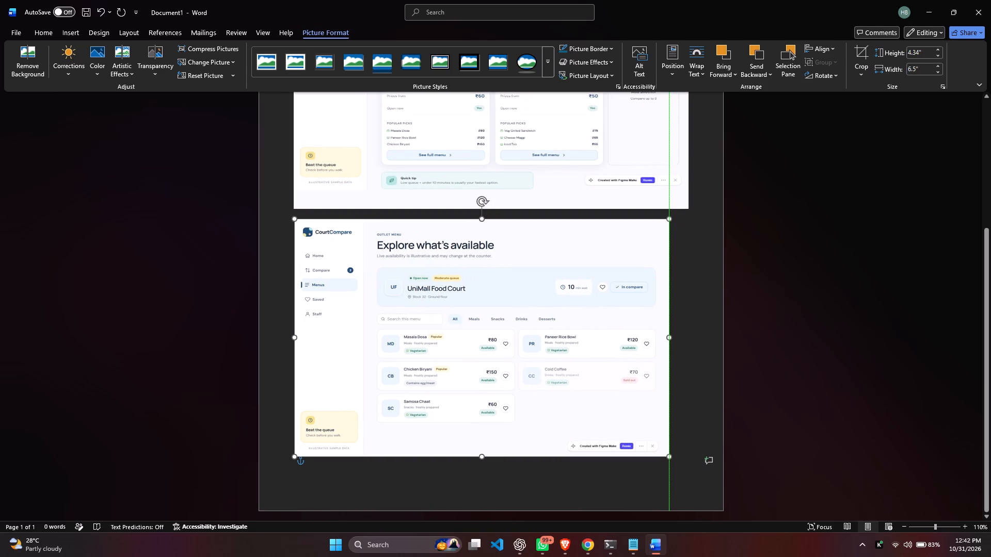
{"action": "left_click_drag", "start_coordinate": [294, 337], "coordinate": [294, 337]}
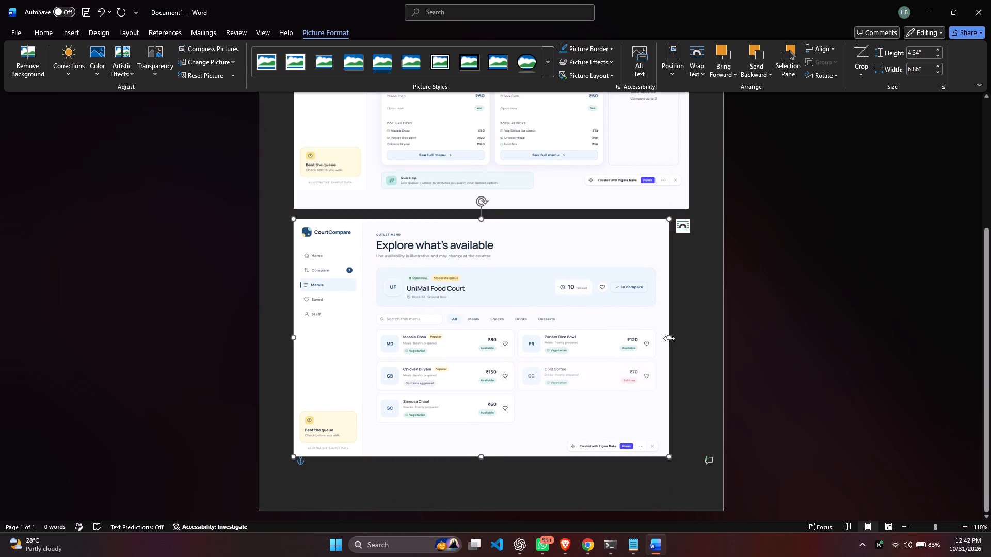
{"action": "left_click_drag", "start_coordinate": [670, 338], "coordinate": [688, 336]}
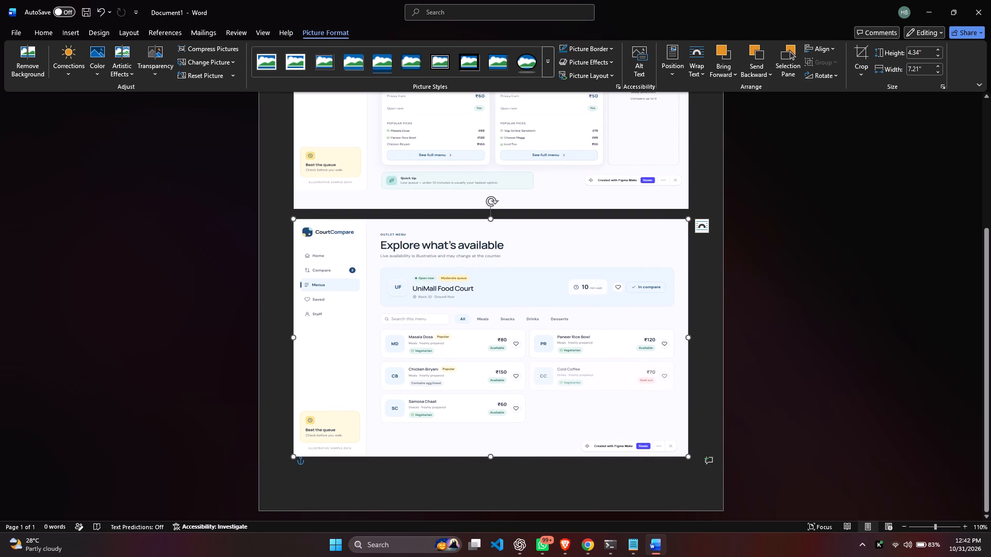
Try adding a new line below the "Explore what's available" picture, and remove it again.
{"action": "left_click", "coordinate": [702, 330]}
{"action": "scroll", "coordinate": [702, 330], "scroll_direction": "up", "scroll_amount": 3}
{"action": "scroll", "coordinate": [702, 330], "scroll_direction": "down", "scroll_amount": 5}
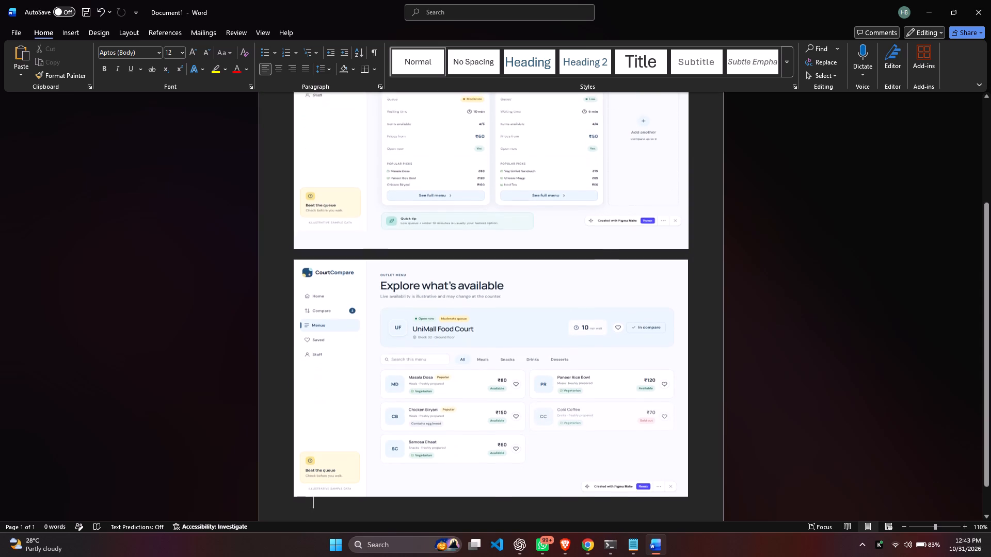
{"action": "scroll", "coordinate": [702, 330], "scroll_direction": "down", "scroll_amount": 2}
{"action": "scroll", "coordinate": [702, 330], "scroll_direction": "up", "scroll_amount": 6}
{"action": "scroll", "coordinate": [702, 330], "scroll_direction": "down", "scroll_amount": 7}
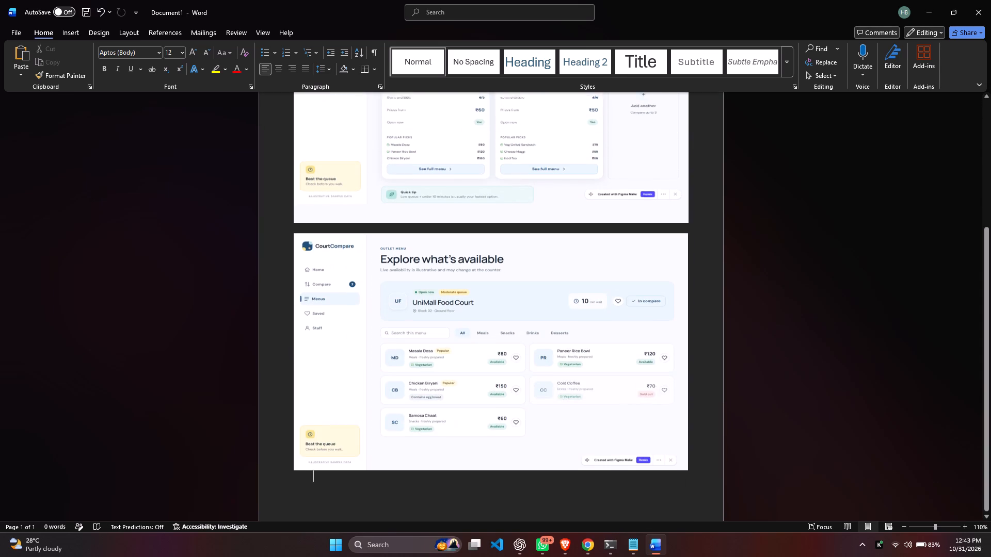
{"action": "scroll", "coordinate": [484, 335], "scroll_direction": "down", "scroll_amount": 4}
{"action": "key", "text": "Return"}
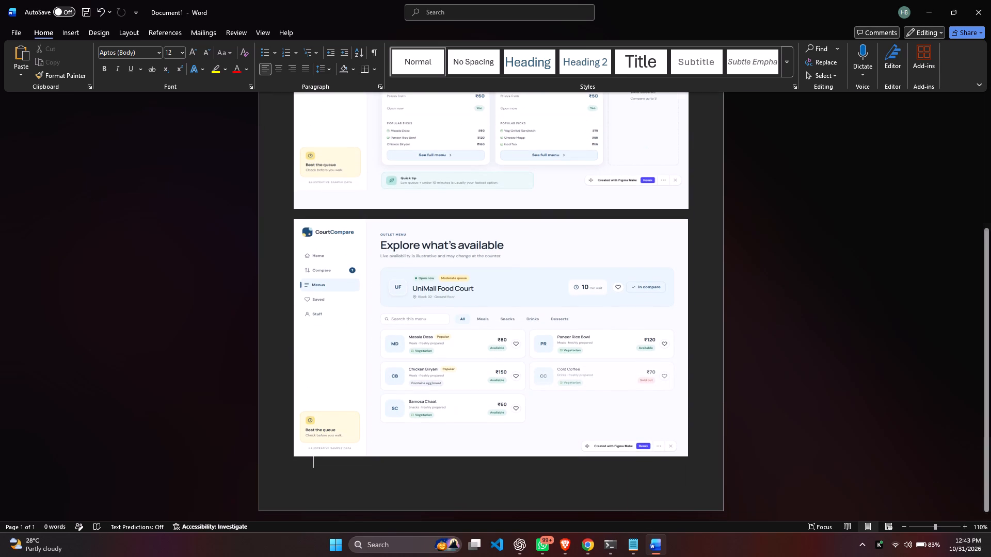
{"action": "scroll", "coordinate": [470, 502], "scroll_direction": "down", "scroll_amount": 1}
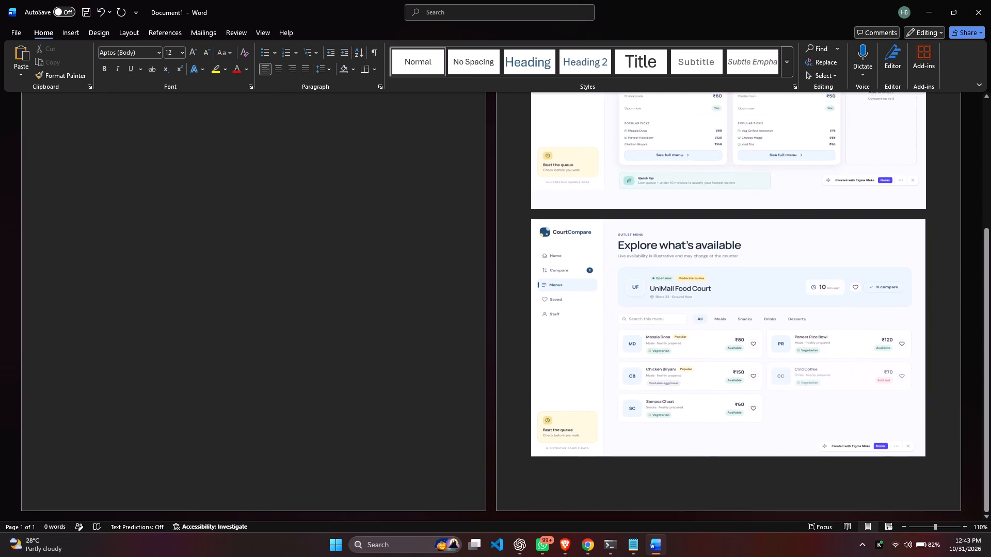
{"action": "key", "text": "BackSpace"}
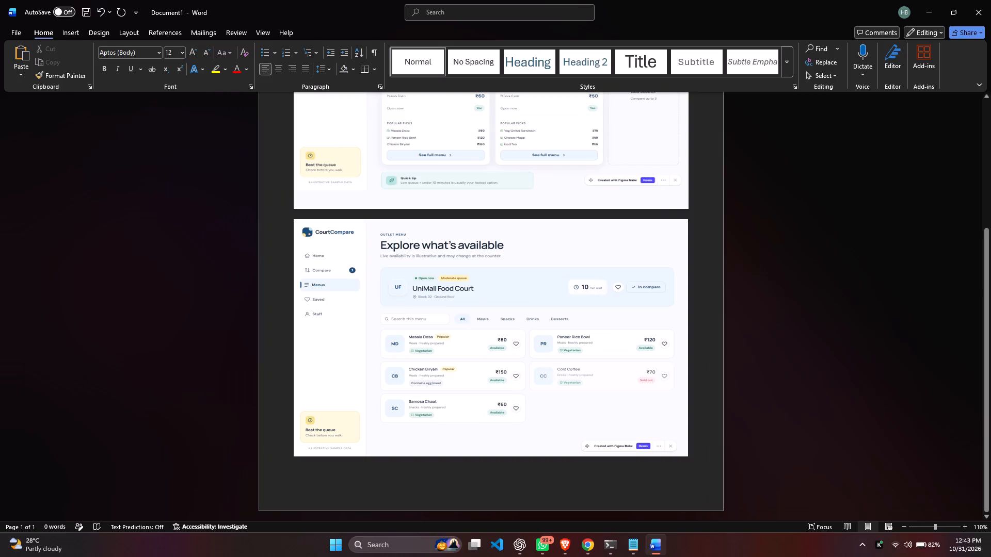
Add a second page by starting a new line below the "Explore what's available" picture.
{"action": "left_click", "coordinate": [695, 445]}
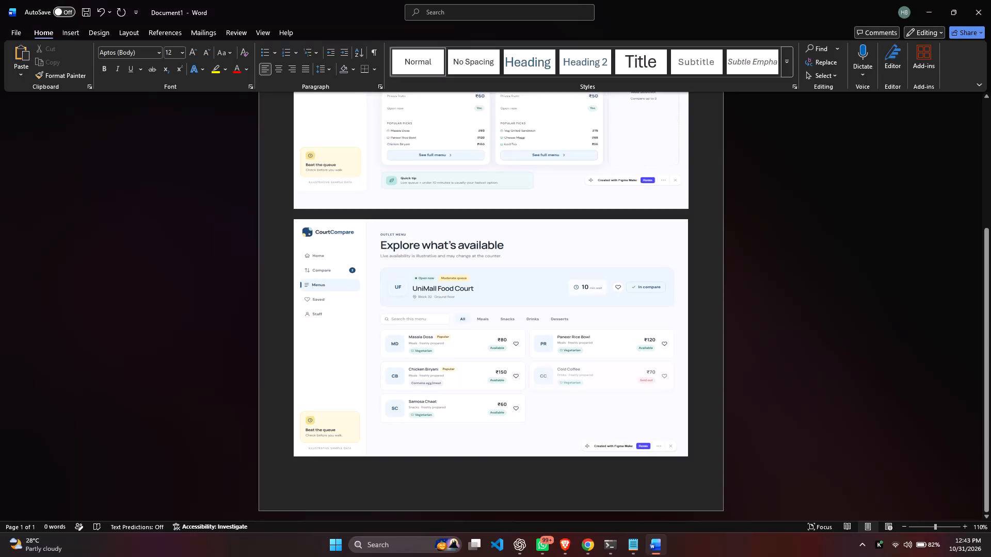
{"action": "key", "text": "Down"}
{"action": "key", "text": "Return"}
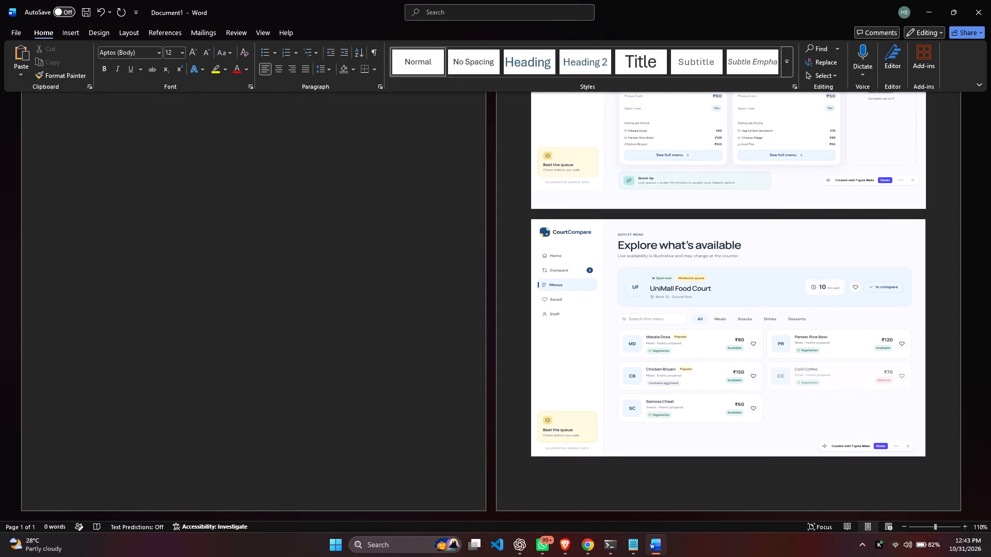
Move the "Compare your options" picture back onto the first page, centred and aligned with the top margin.
{"action": "scroll", "coordinate": [695, 445], "scroll_direction": "up", "scroll_amount": 4}
{"action": "left_click", "coordinate": [827, 334]}
{"action": "left_click_drag", "start_coordinate": [827, 334], "coordinate": [345, 313]}
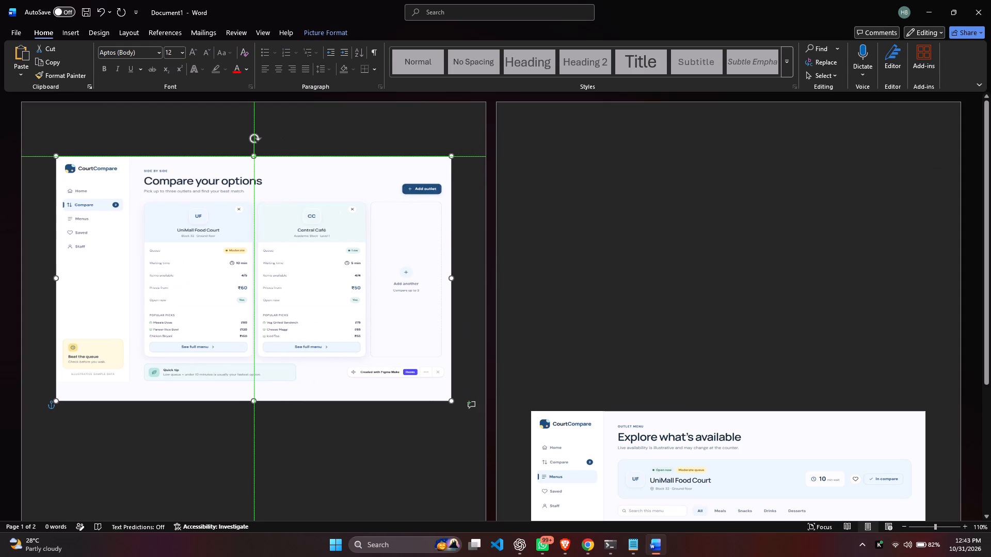
{"action": "left_click_drag", "start_coordinate": [345, 313], "coordinate": [347, 313]}
Move the "Explore what's available" picture onto the first page, directly below "Compare your options" with matching side edges.
{"action": "scroll", "coordinate": [606, 267], "scroll_direction": "down", "scroll_amount": 6}
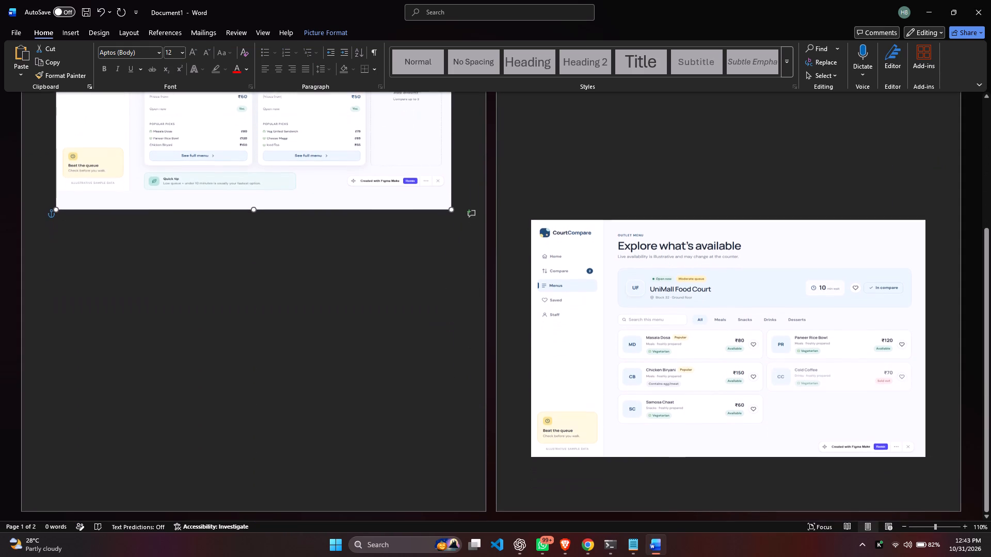
{"action": "left_click", "coordinate": [678, 298]}
{"action": "left_click_drag", "start_coordinate": [678, 298], "coordinate": [218, 341]}
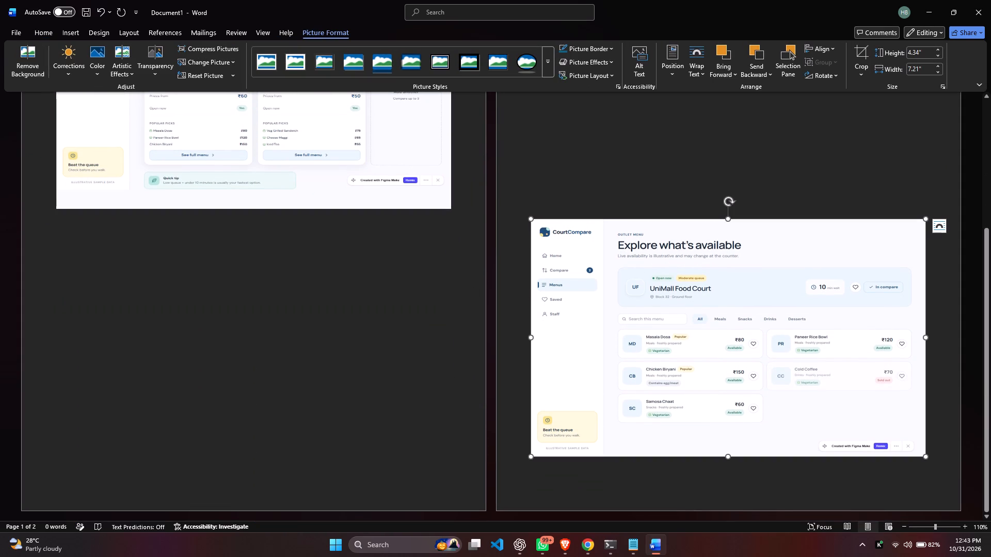
{"action": "left_click_drag", "start_coordinate": [218, 341], "coordinate": [200, 347]}
{"action": "left_click_drag", "start_coordinate": [753, 294], "coordinate": [327, 416]}
{"action": "scroll", "coordinate": [366, 324], "scroll_direction": "up", "scroll_amount": 7}
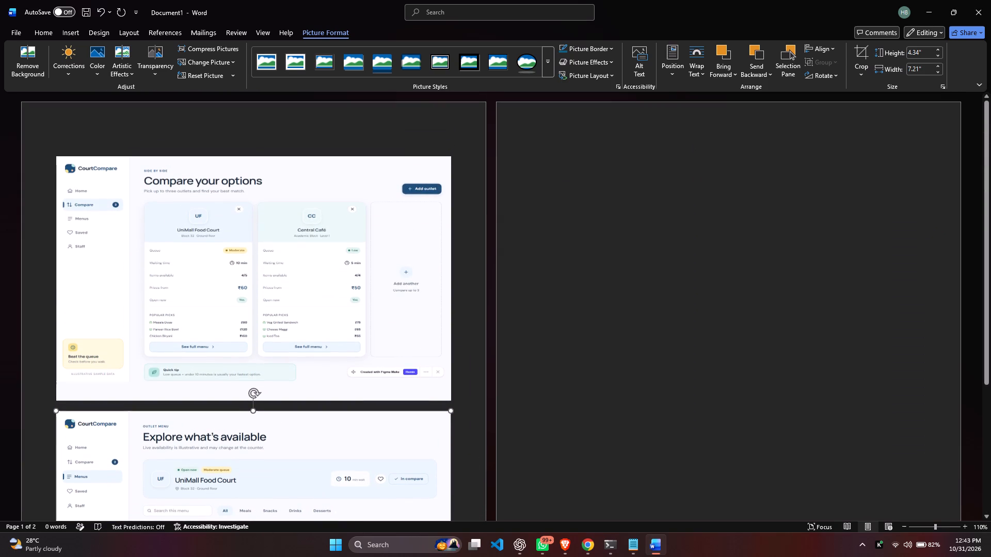
{"action": "left_click", "coordinate": [341, 342]}
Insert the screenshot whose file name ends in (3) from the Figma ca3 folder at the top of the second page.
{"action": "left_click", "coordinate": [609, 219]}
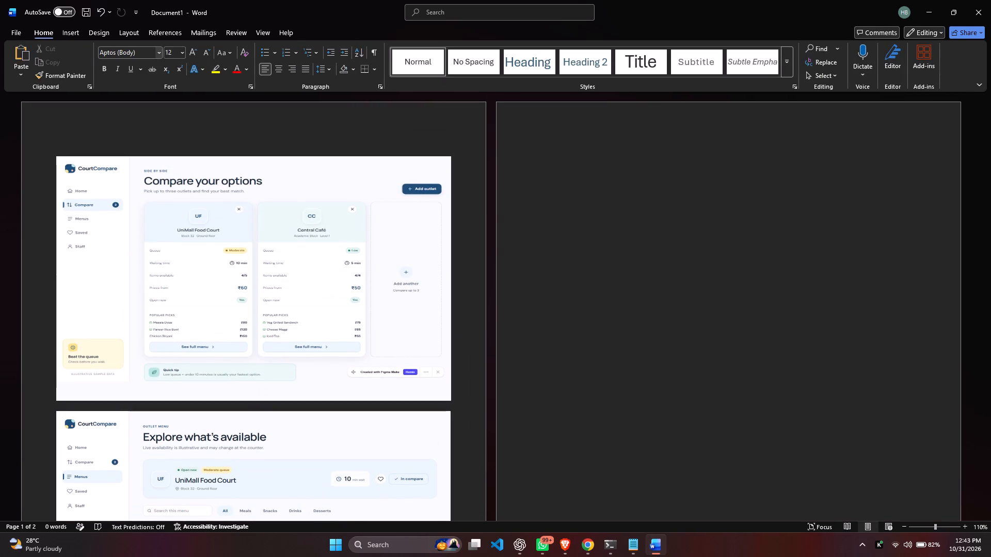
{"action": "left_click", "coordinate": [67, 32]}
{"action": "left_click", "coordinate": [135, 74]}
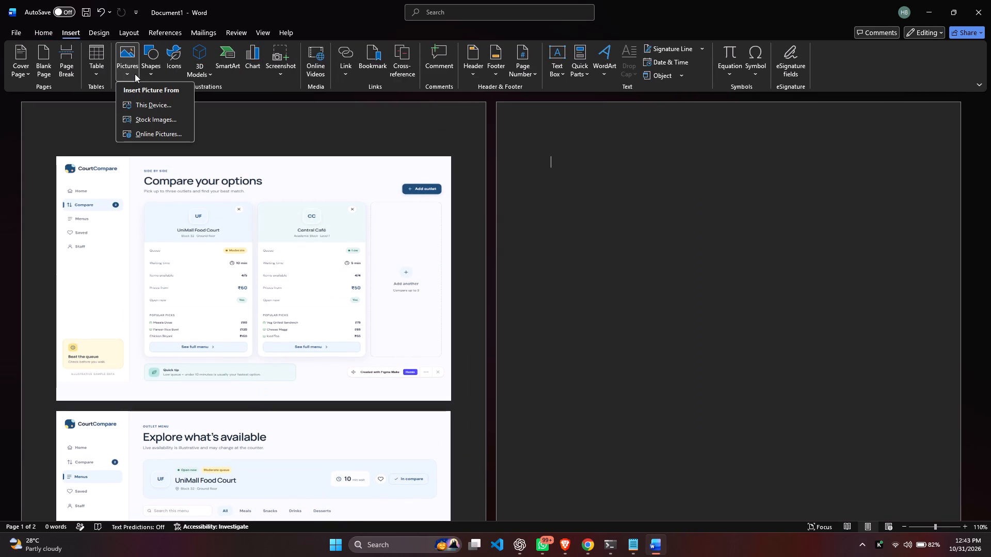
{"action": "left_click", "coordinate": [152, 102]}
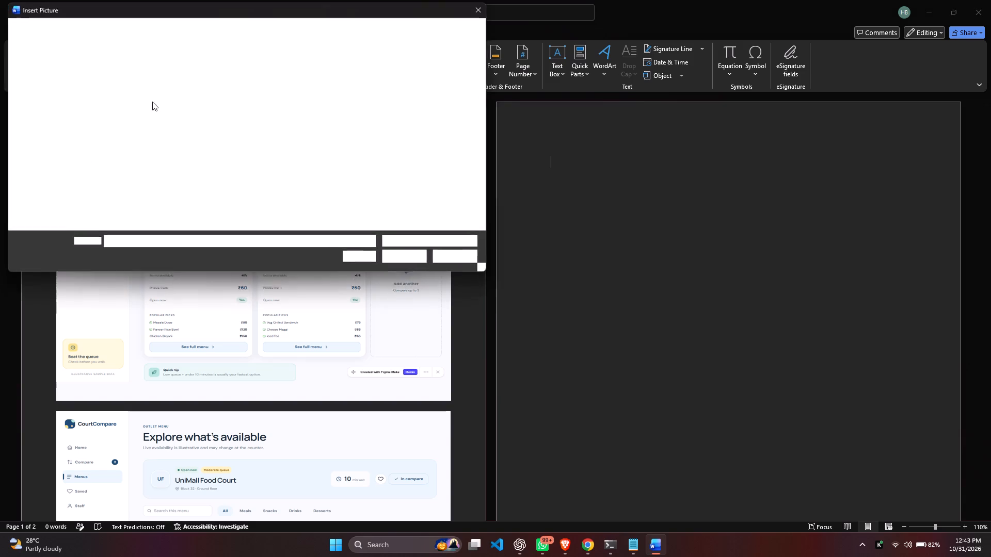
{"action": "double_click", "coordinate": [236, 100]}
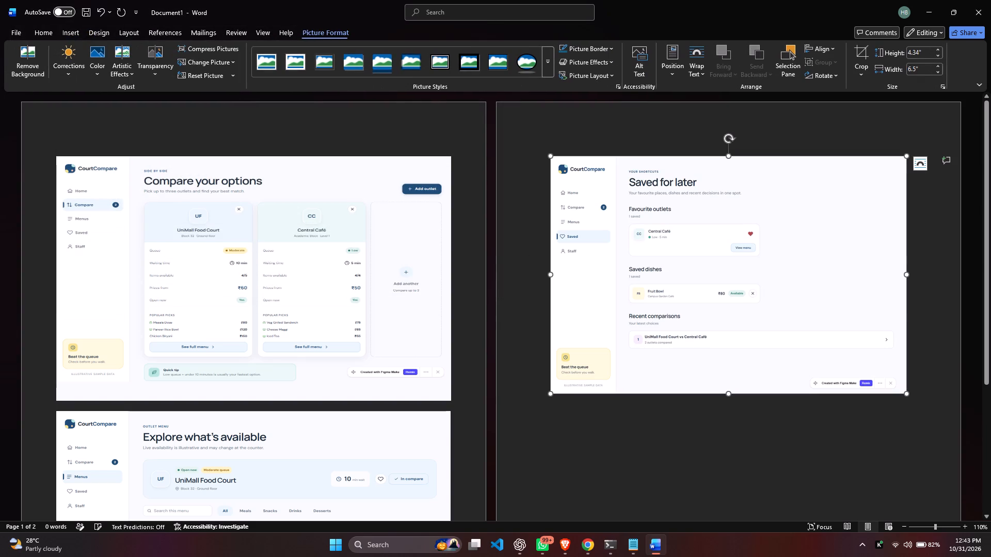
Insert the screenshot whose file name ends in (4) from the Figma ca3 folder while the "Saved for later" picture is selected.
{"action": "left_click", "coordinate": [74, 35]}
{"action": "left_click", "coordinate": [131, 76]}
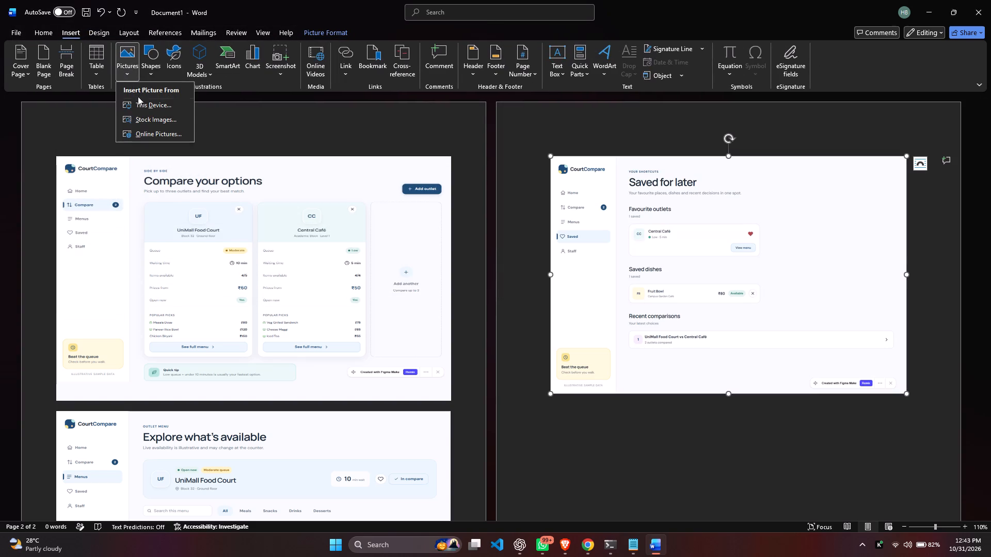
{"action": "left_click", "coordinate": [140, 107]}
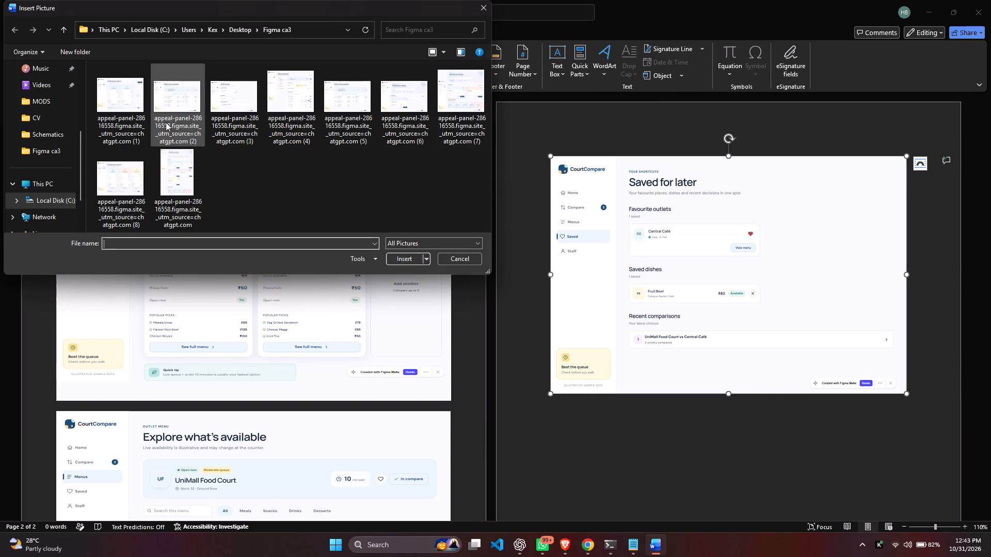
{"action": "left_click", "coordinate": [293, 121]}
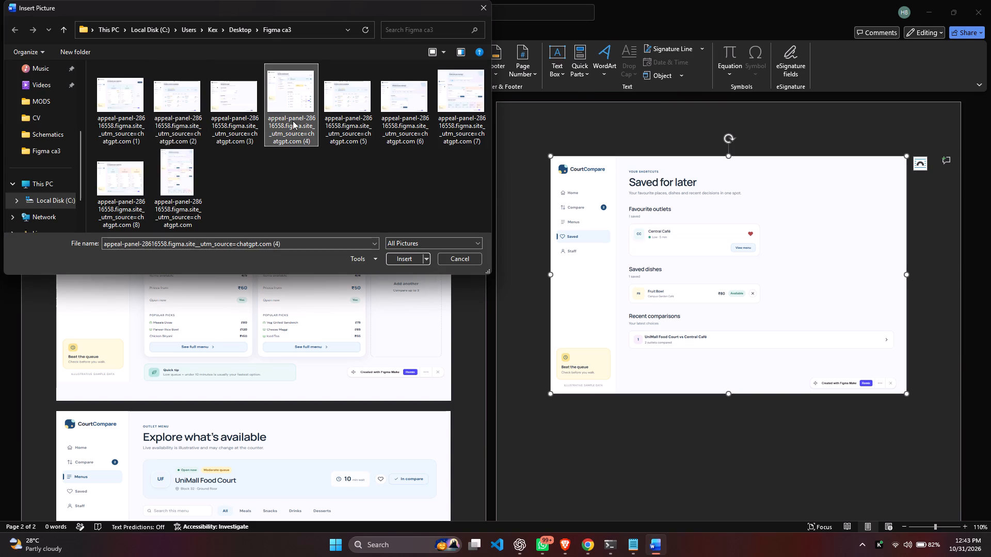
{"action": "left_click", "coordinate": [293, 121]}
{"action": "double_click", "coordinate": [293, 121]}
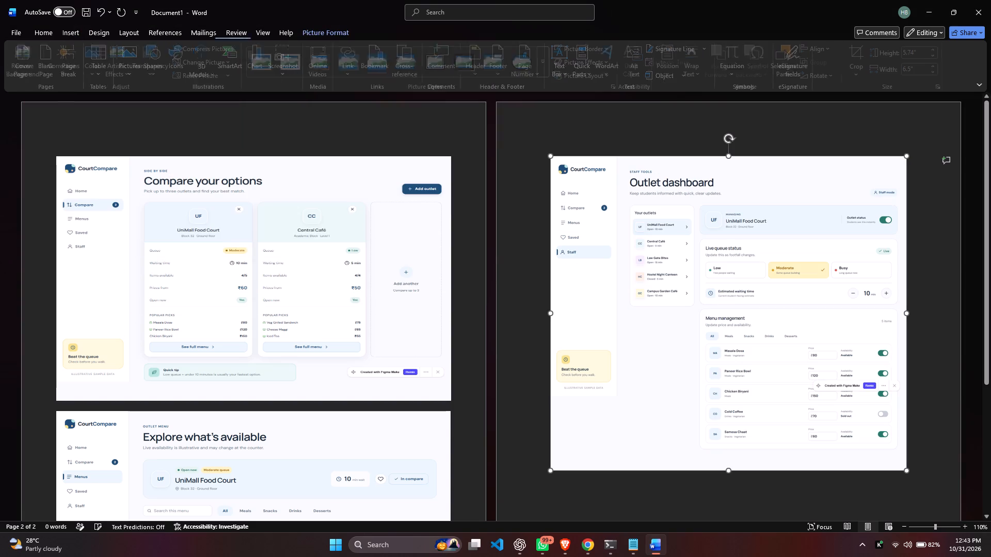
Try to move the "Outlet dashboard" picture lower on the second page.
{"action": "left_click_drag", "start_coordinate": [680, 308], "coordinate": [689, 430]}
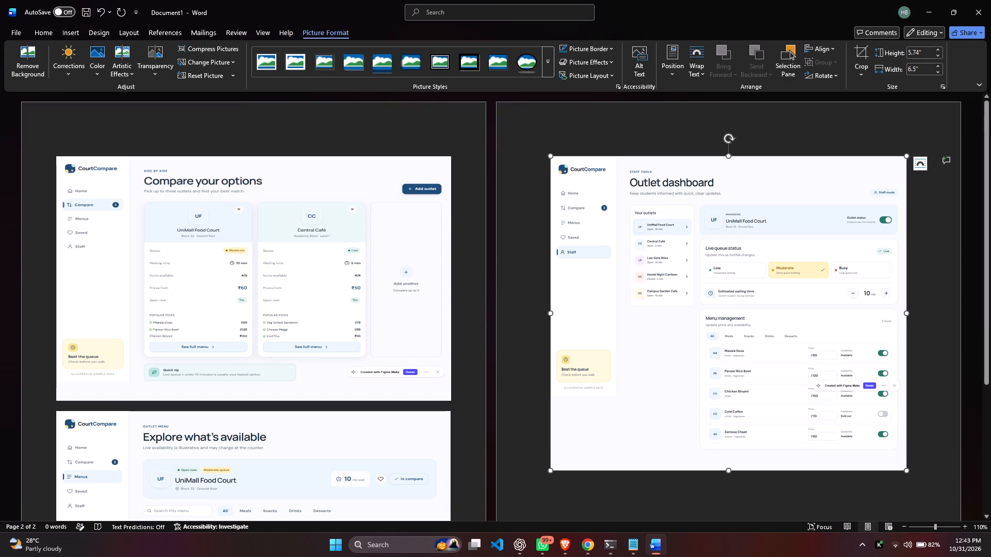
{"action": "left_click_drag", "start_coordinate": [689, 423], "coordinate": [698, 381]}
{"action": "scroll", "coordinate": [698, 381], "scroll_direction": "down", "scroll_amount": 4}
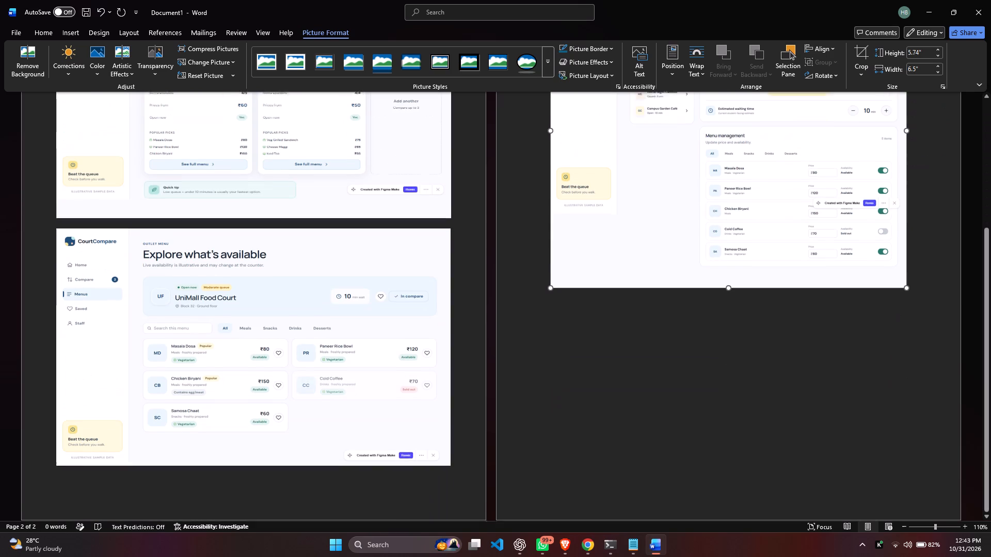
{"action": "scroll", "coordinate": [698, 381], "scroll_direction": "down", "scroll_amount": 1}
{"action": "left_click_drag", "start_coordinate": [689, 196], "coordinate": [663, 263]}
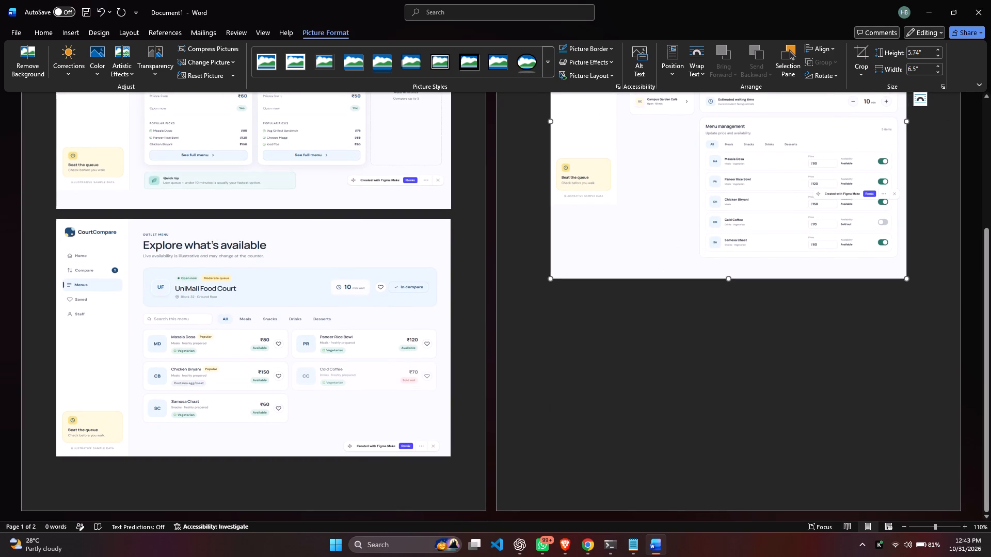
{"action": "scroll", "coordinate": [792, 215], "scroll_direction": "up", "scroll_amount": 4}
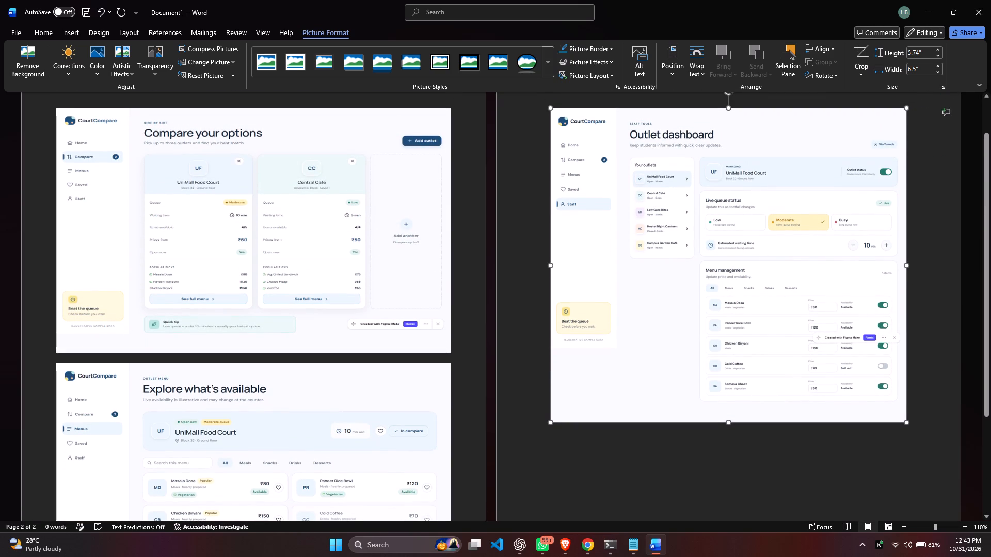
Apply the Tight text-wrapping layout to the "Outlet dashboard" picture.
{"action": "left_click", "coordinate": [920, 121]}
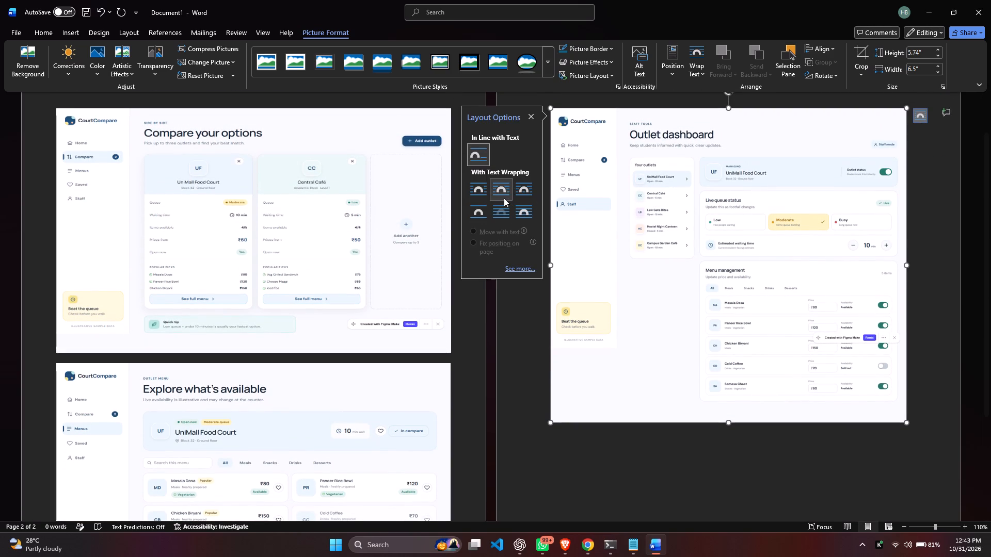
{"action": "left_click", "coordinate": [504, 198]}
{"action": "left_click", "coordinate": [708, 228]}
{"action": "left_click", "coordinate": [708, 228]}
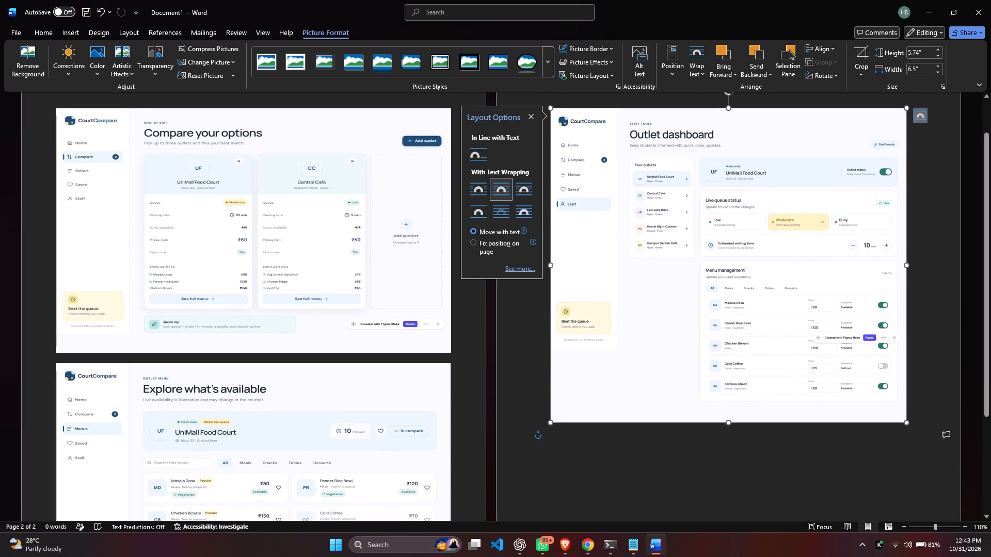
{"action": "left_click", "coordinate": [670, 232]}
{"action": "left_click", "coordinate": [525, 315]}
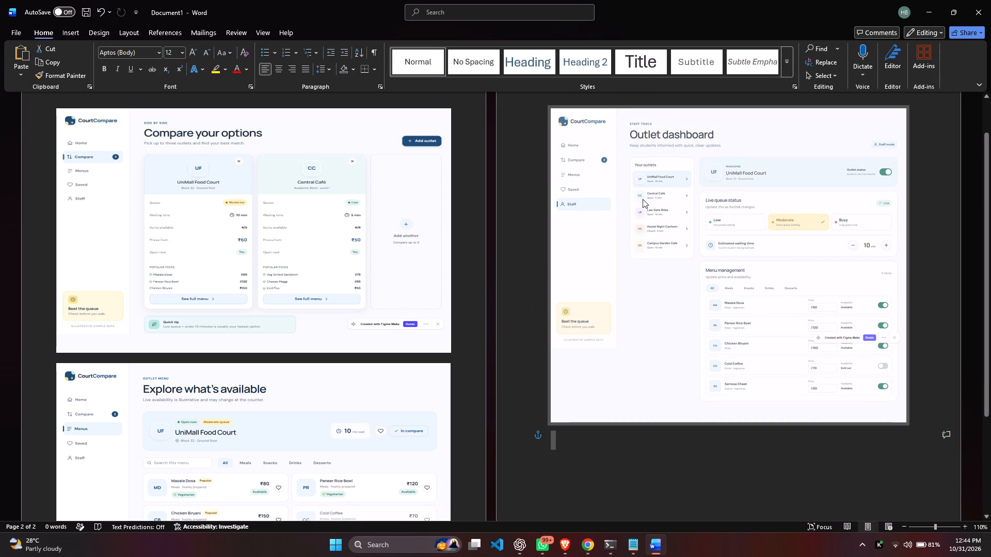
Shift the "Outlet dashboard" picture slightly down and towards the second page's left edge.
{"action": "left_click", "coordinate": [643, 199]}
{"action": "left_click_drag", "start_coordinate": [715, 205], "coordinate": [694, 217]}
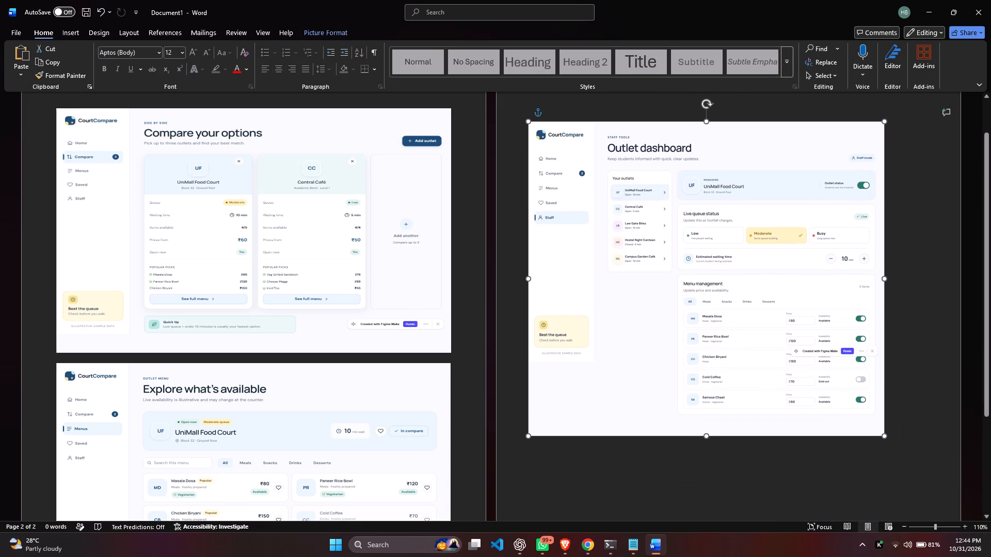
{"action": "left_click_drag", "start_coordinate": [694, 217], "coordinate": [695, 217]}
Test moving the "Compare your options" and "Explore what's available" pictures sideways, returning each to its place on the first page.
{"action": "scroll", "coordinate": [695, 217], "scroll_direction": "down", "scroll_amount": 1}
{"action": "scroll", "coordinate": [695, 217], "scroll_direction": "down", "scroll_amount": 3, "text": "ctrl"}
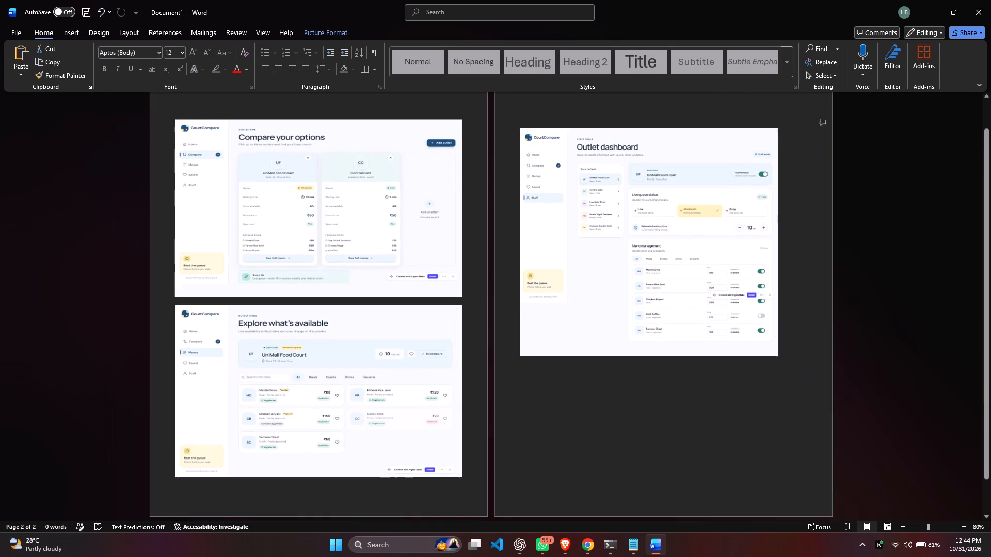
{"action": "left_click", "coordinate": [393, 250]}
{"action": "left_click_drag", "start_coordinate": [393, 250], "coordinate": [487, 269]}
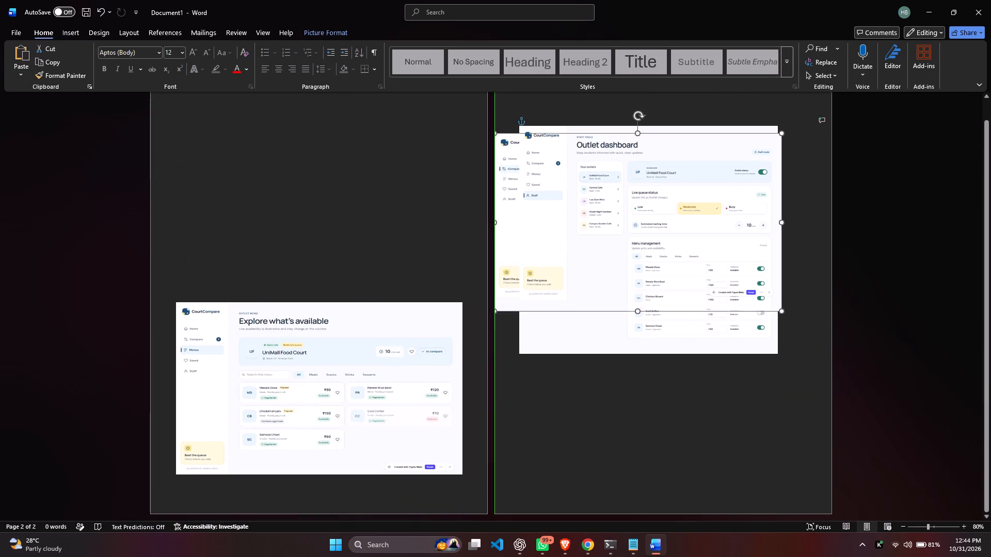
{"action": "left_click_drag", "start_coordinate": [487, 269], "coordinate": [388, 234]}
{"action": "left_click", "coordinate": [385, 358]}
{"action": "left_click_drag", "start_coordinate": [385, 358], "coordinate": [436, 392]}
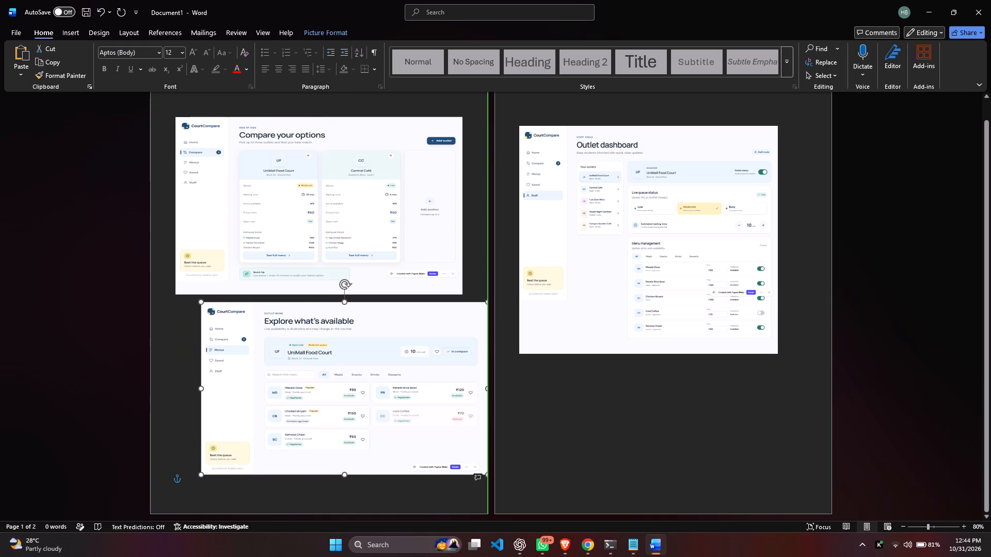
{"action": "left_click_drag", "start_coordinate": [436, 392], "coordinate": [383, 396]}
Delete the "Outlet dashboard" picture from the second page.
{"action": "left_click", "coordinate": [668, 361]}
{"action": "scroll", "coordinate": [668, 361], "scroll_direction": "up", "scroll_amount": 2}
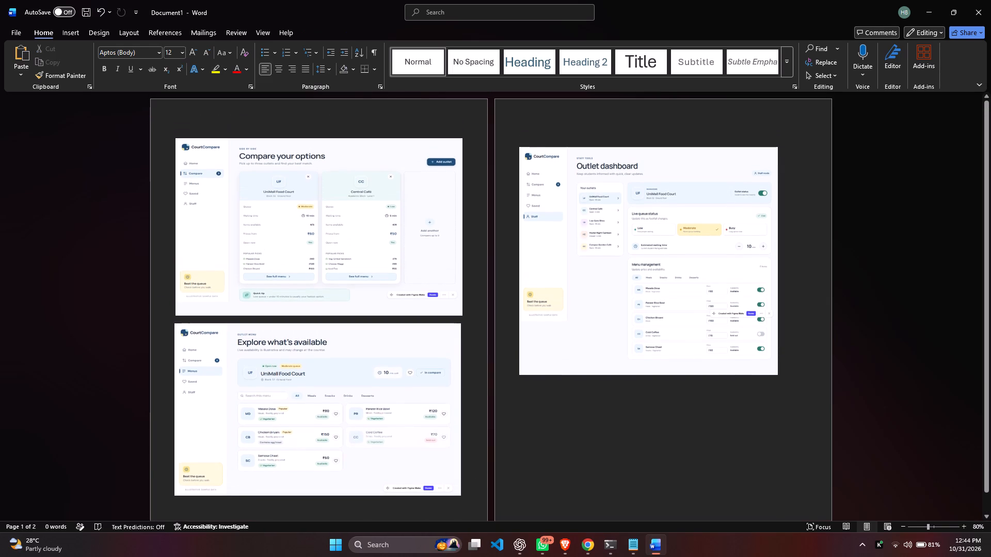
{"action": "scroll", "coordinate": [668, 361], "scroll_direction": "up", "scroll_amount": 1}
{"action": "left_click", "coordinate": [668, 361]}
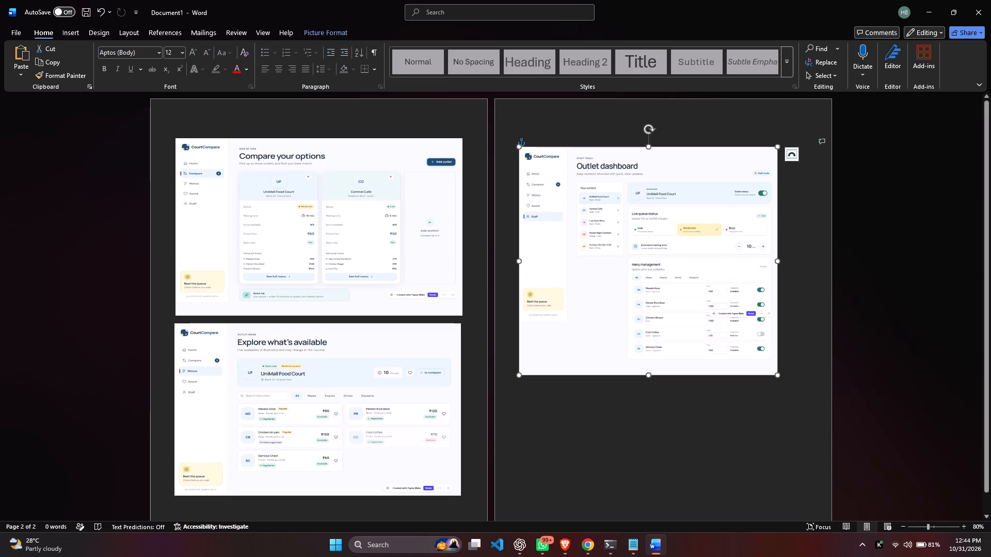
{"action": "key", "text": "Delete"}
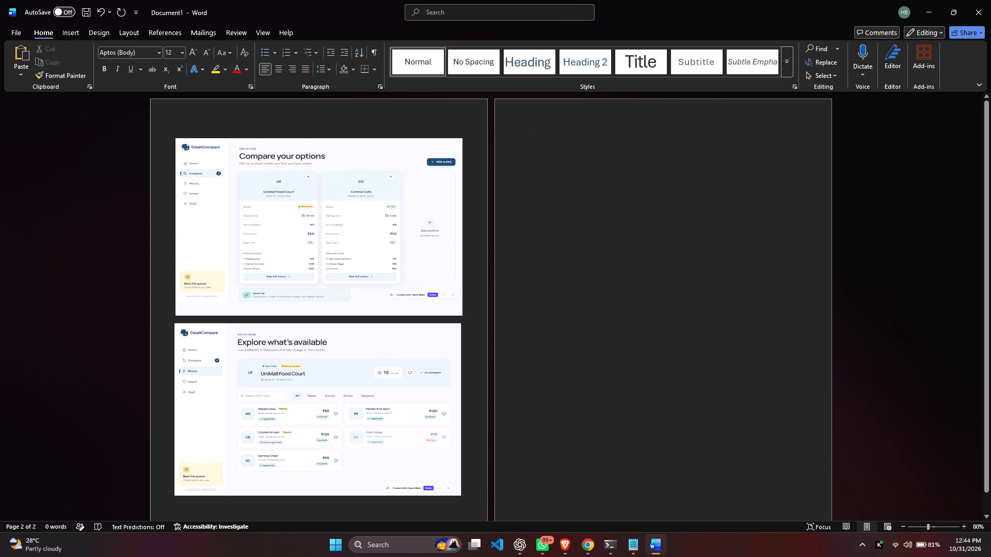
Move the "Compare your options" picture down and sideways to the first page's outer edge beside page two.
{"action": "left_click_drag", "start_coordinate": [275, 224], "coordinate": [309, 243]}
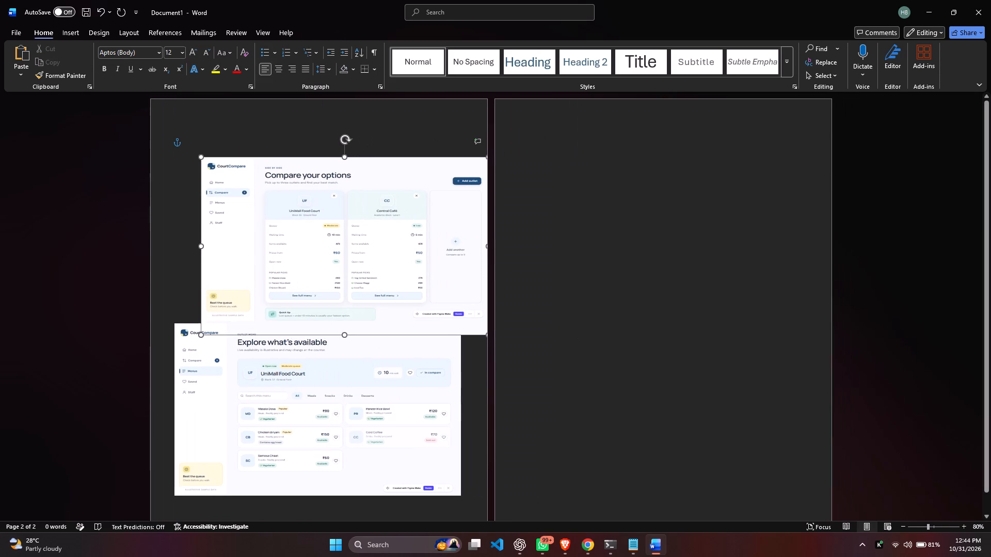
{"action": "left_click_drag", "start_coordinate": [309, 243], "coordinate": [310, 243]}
Move the "Explore what's available" picture from the first page to the lower half of the second page.
{"action": "left_click", "coordinate": [346, 392]}
{"action": "left_click_drag", "start_coordinate": [346, 392], "coordinate": [582, 277]}
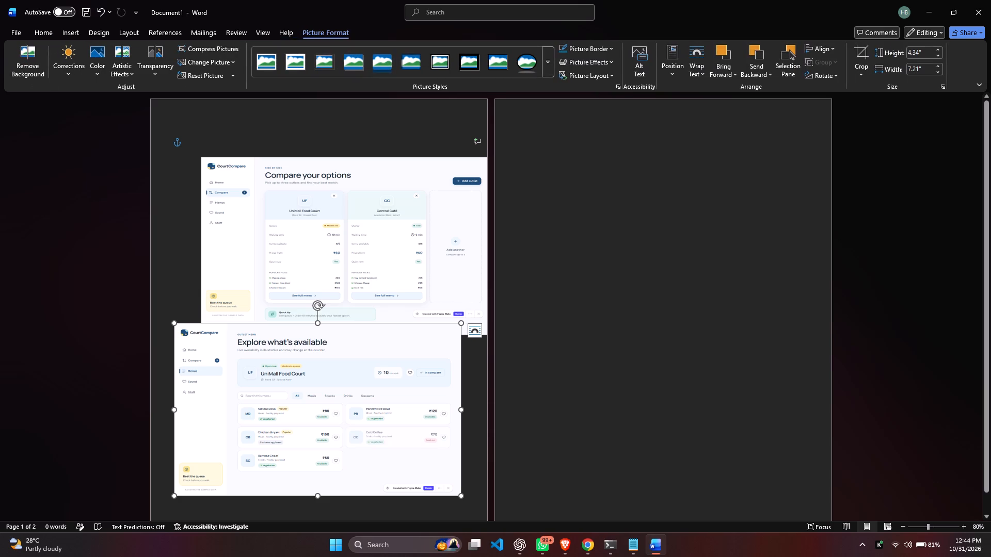
{"action": "left_click_drag", "start_coordinate": [582, 277], "coordinate": [622, 165]}
{"action": "left_click_drag", "start_coordinate": [365, 339], "coordinate": [654, 382]}
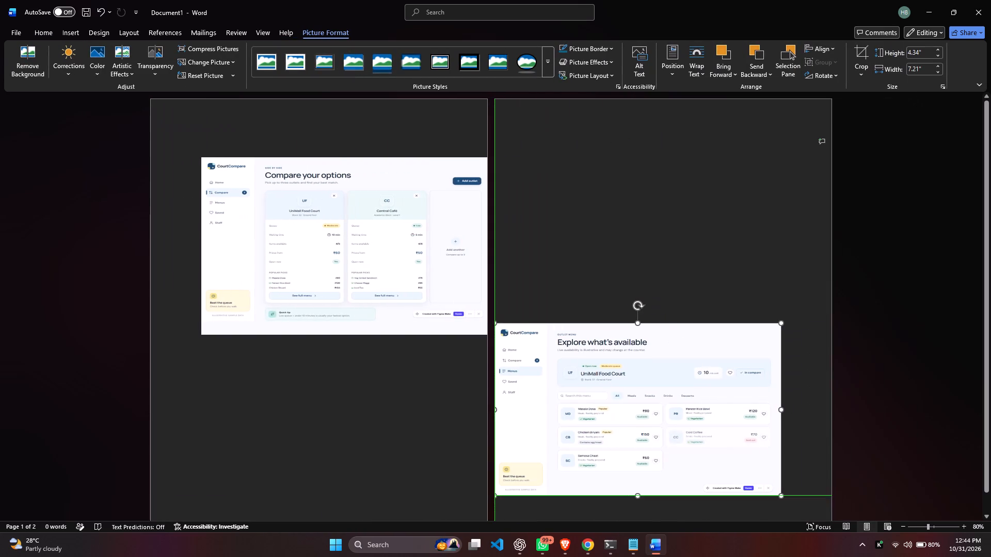
{"action": "left_click_drag", "start_coordinate": [654, 382], "coordinate": [707, 163]}
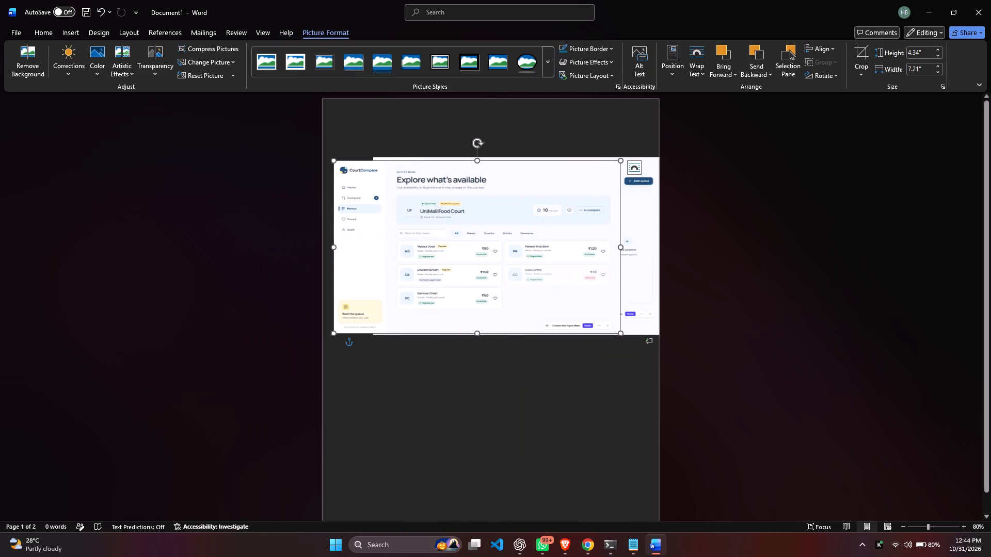
{"action": "left_click_drag", "start_coordinate": [566, 251], "coordinate": [750, 275]}
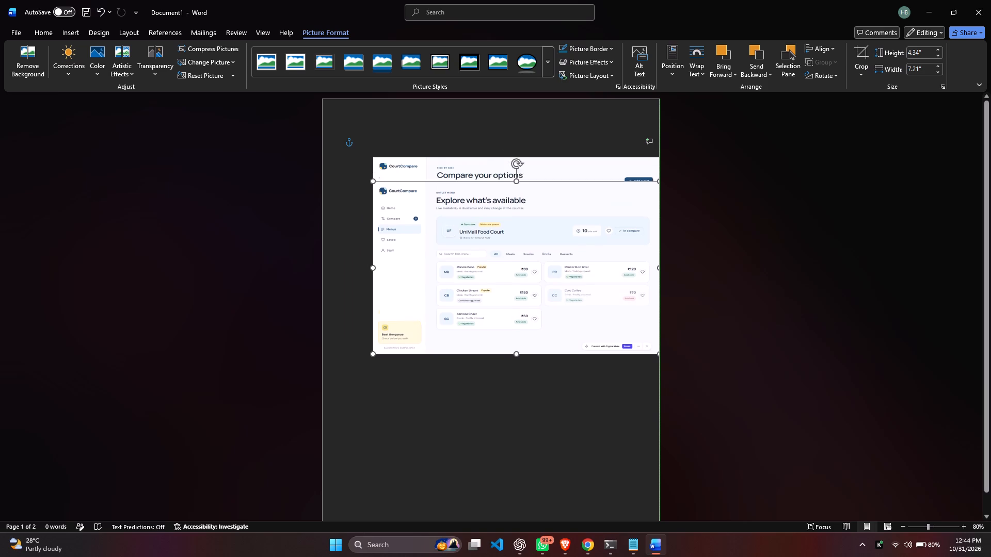
{"action": "left_click_drag", "start_coordinate": [750, 275], "coordinate": [715, 434]}
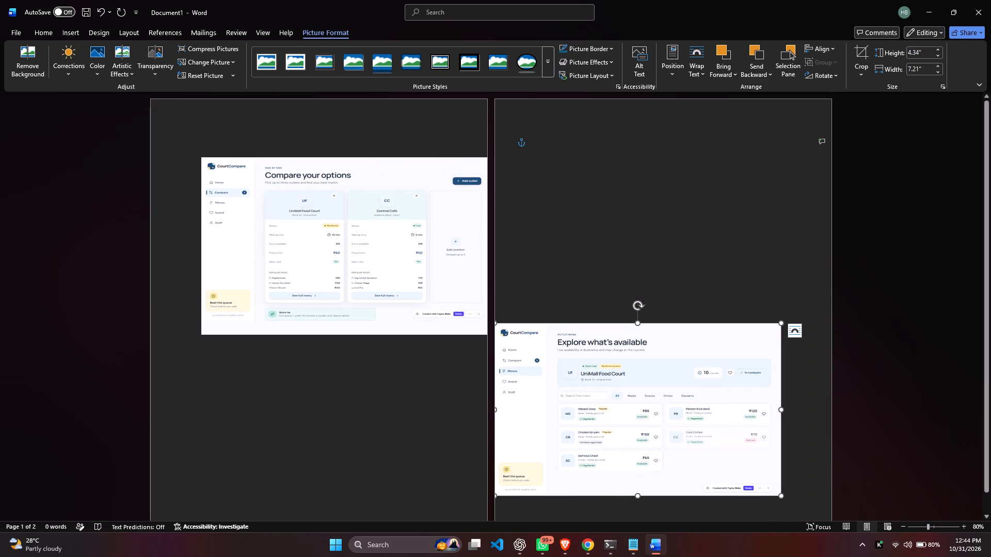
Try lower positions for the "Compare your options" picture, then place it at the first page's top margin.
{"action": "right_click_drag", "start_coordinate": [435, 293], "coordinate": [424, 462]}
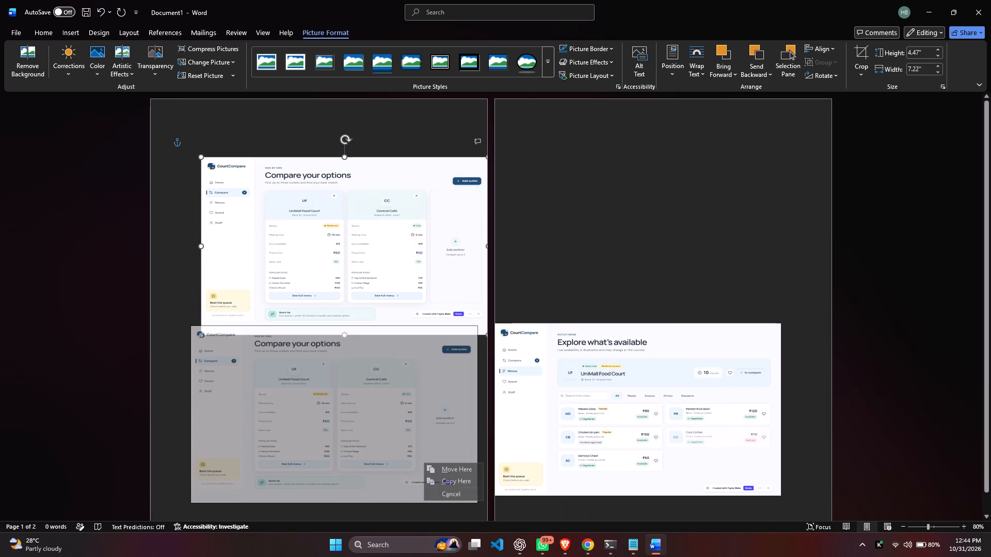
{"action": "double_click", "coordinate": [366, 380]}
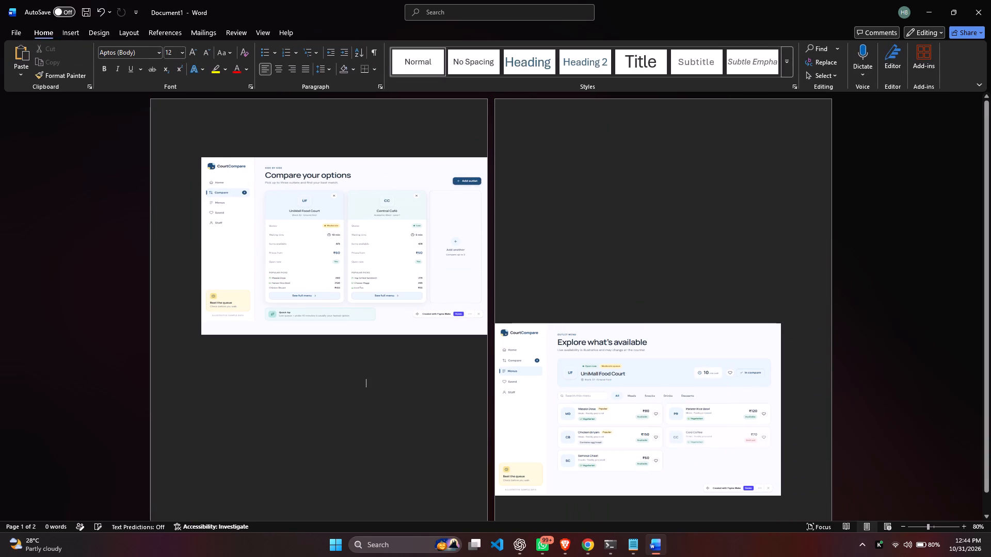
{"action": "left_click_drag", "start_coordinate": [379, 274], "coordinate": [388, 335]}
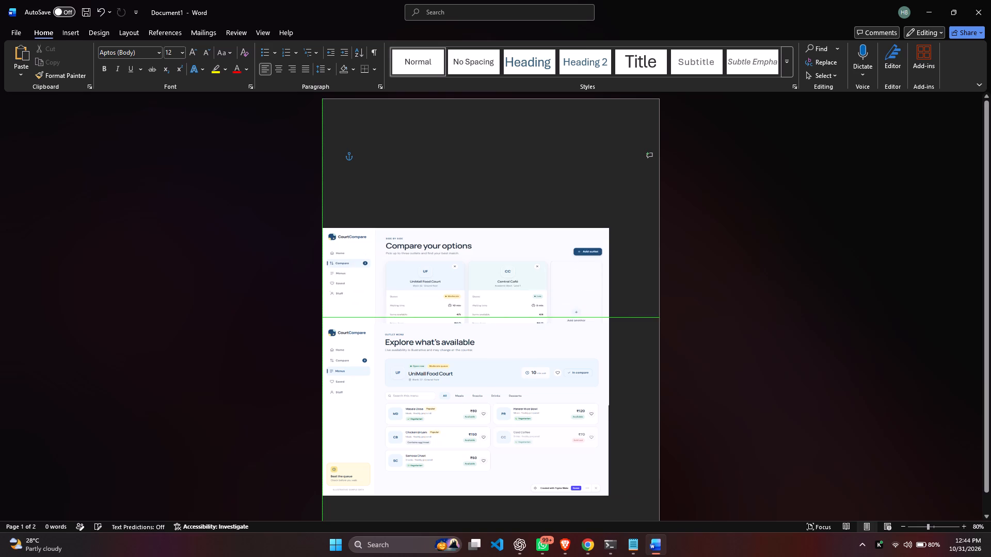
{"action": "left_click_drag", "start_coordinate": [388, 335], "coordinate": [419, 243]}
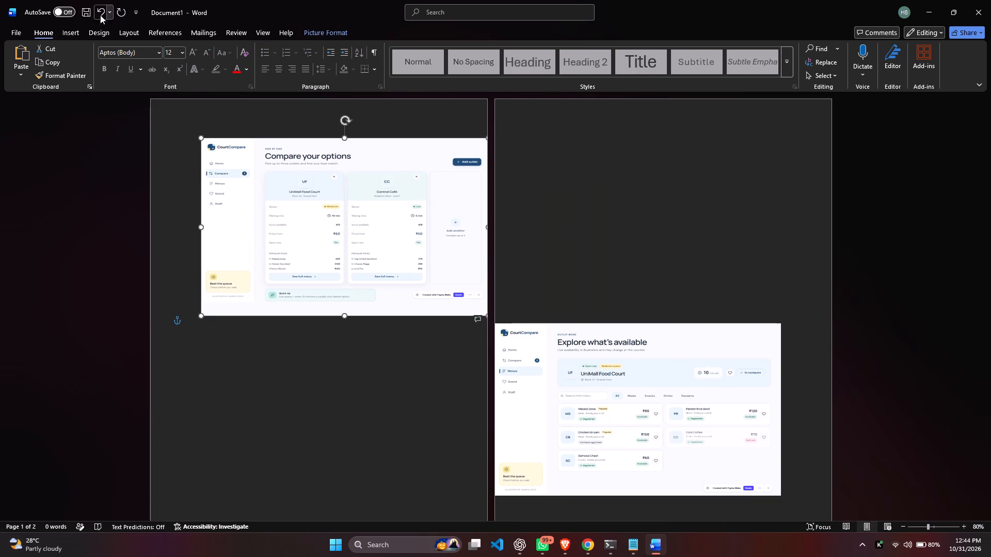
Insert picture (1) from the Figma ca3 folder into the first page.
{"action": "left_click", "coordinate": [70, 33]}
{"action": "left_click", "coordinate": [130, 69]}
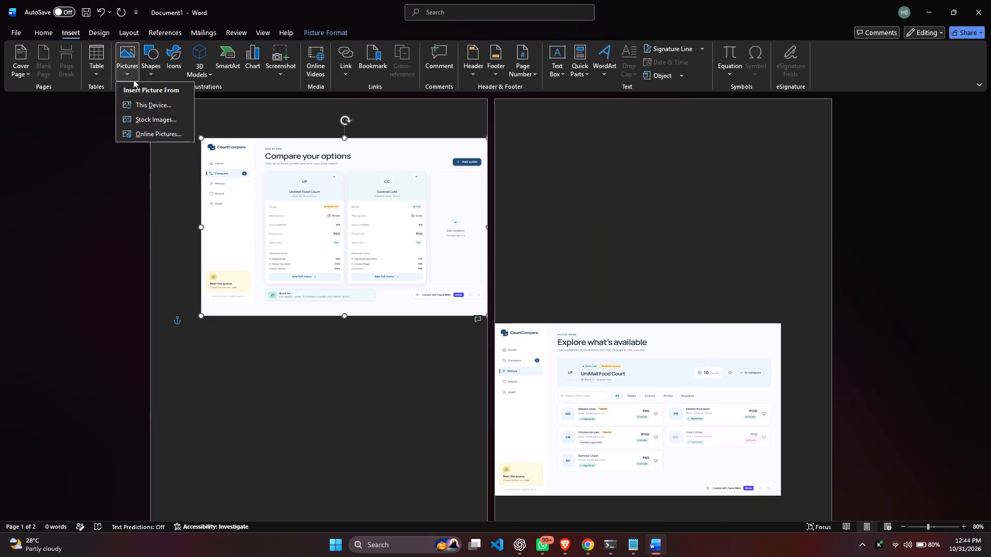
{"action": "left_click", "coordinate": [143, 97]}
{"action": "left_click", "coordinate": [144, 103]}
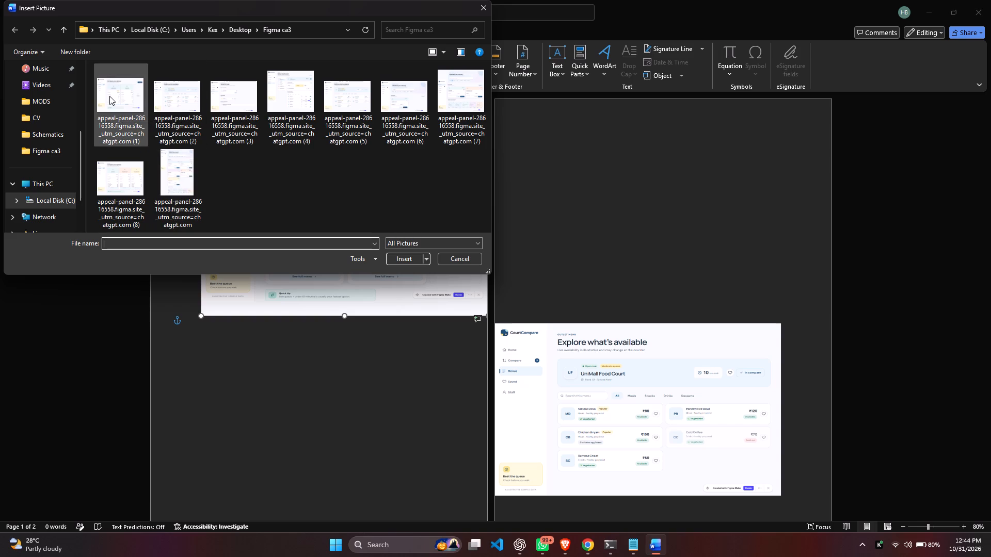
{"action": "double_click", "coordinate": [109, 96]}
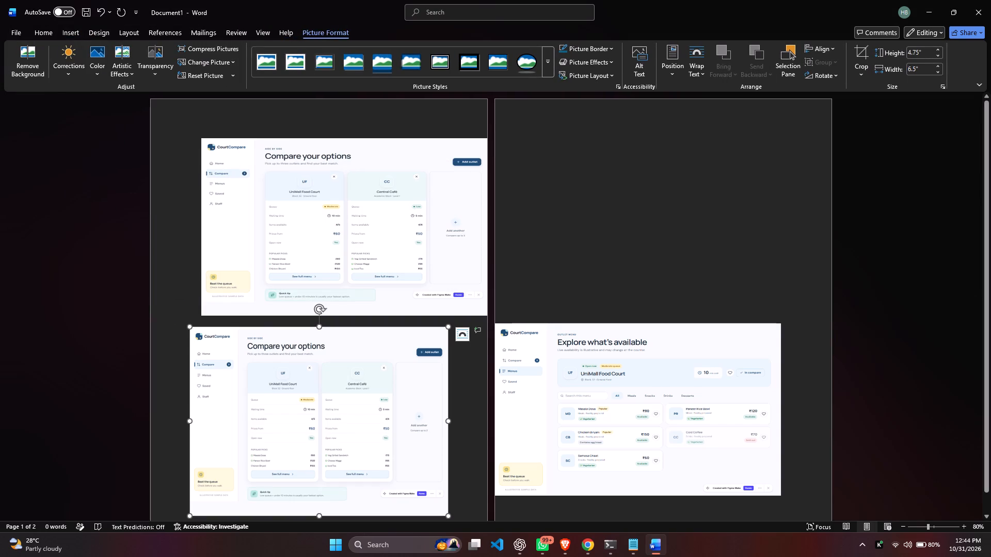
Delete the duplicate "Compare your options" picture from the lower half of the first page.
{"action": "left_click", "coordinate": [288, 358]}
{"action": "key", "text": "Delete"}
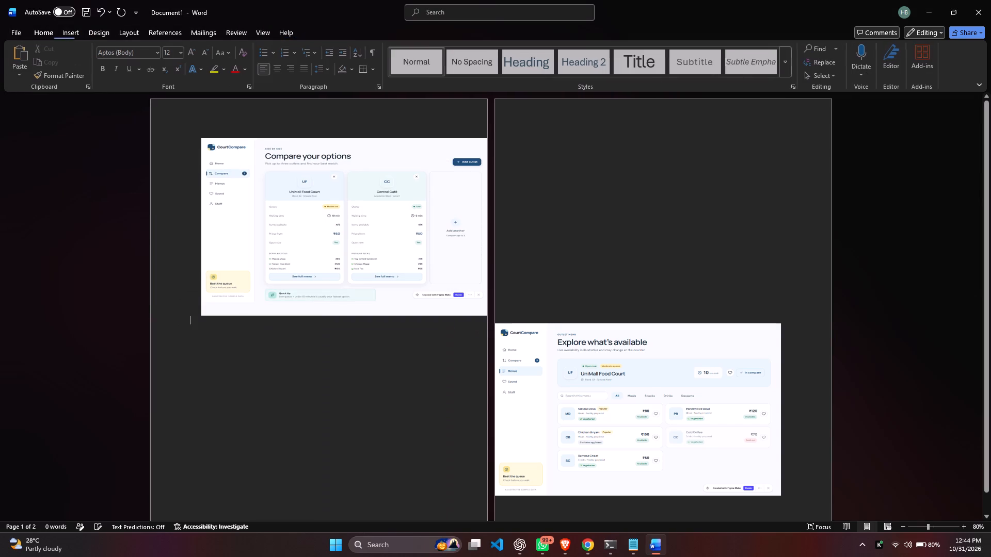
Insert the unnumbered "What are you craving?" home page screenshot from the Figma ca3 folder.
{"action": "left_click", "coordinate": [76, 34]}
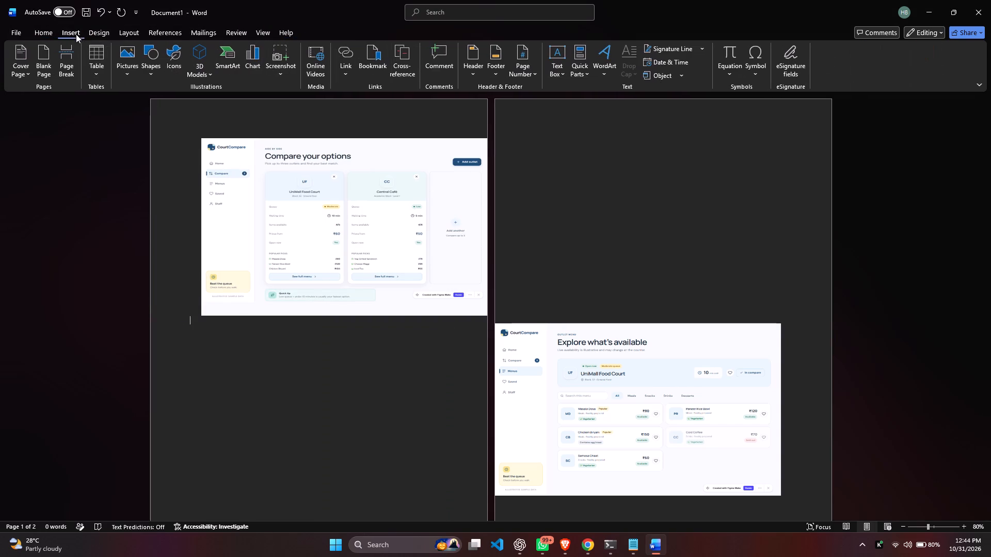
{"action": "left_click", "coordinate": [130, 76]}
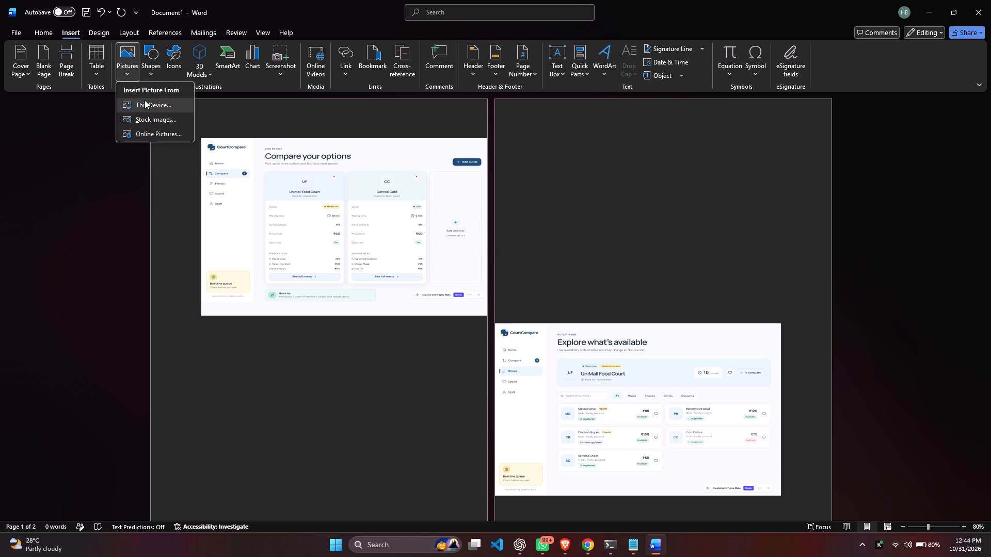
{"action": "left_click", "coordinate": [145, 100]}
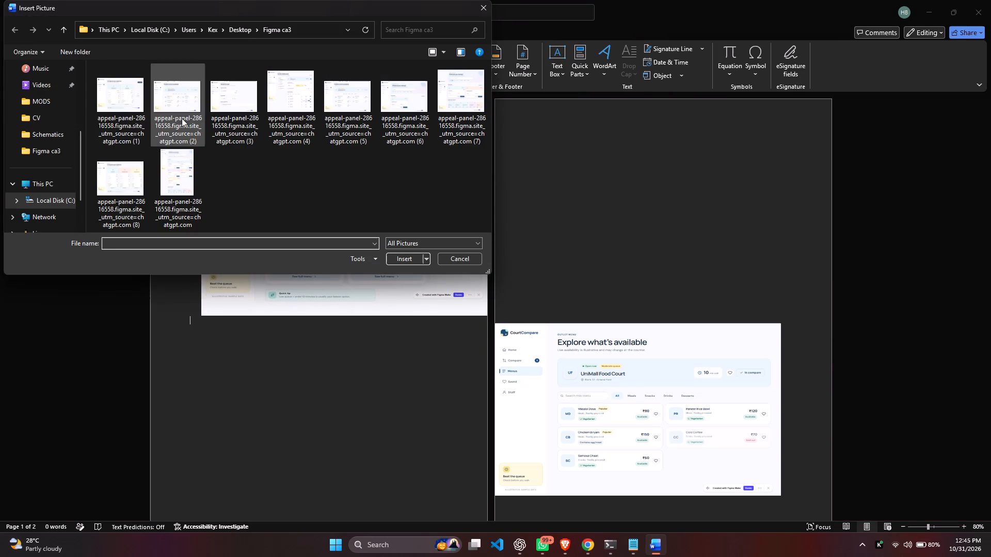
{"action": "double_click", "coordinate": [181, 165]}
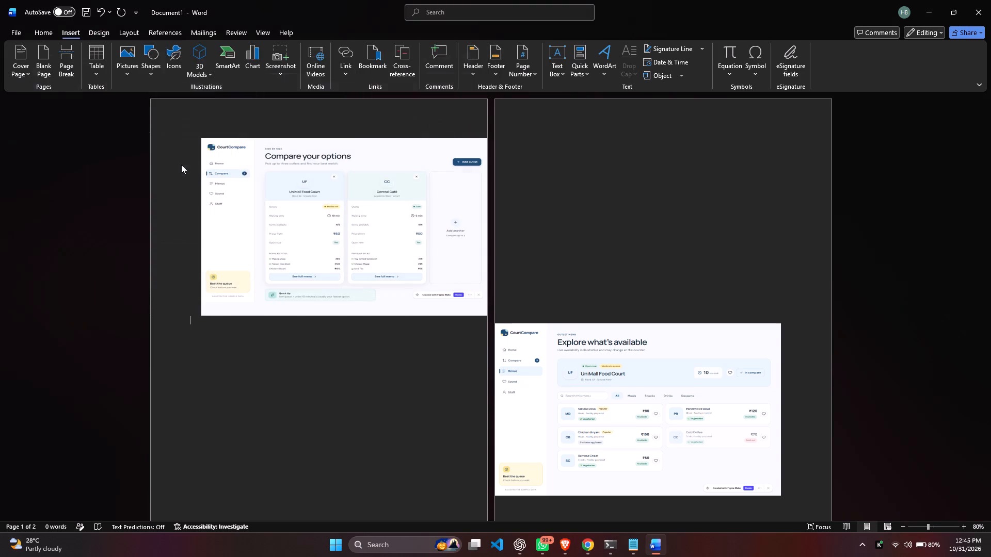
Move the "Compare your options" picture to the top of the second page, above "Explore what's available".
{"action": "left_click_drag", "start_coordinate": [352, 214], "coordinate": [563, 231]}
{"action": "left_click_drag", "start_coordinate": [579, 251], "coordinate": [581, 216]}
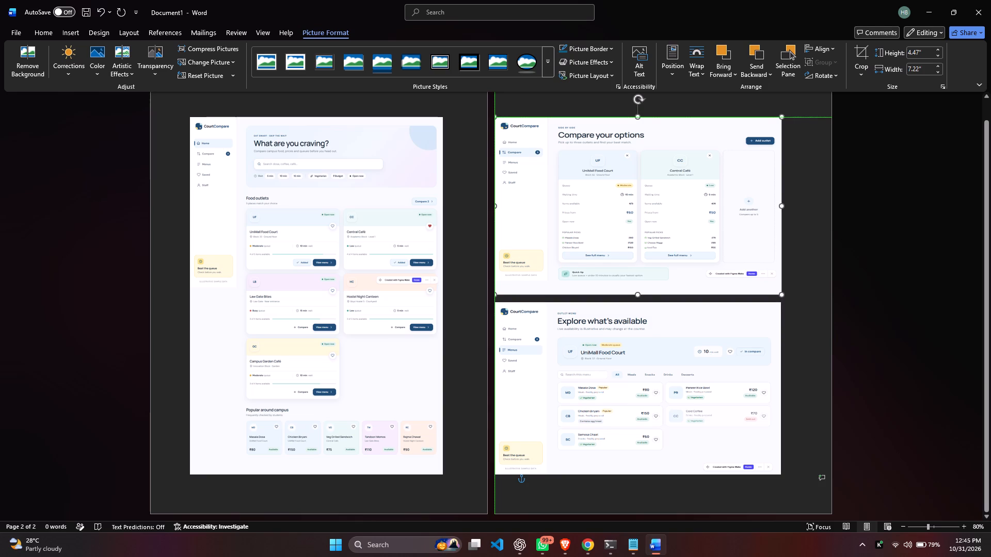
{"action": "left_click_drag", "start_coordinate": [581, 216], "coordinate": [587, 196]}
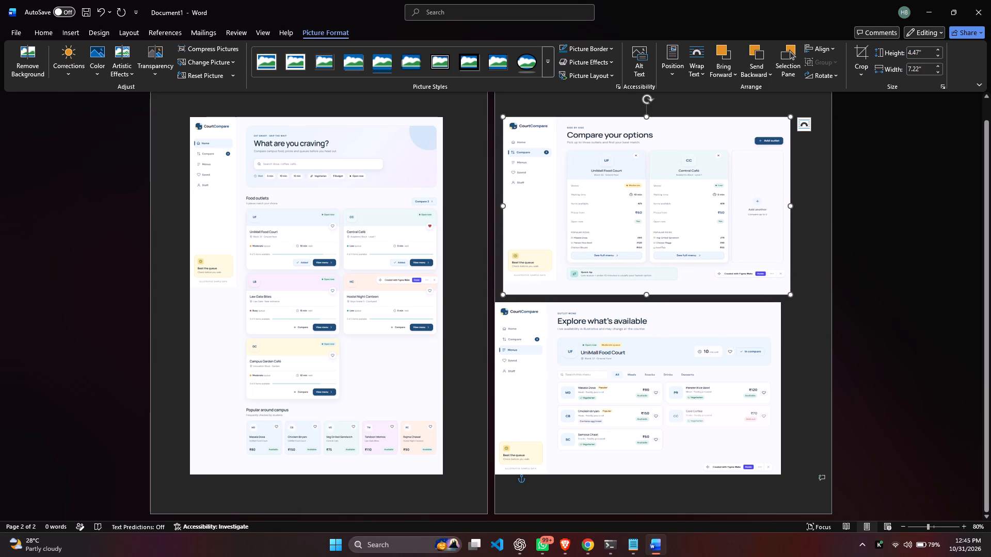
Stretch the "What are you craving?" picture on the first page to a width of about 7.14 inches.
{"action": "left_click", "coordinate": [326, 272]}
{"action": "left_click_drag", "start_coordinate": [443, 297], "coordinate": [463, 296]}
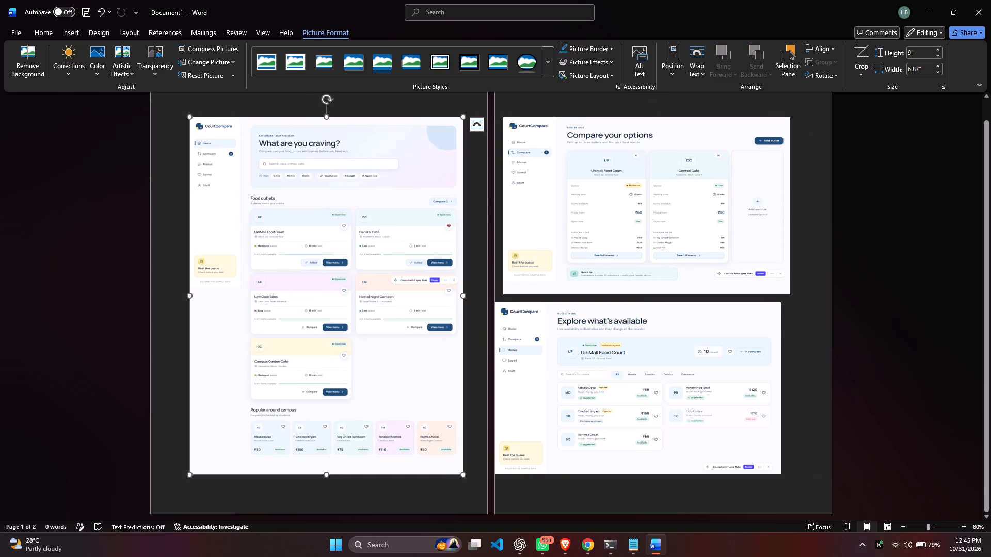
{"action": "scroll", "coordinate": [497, 302], "scroll_direction": "right", "scroll_amount": 1}
{"action": "left_click_drag", "start_coordinate": [191, 297], "coordinate": [179, 298]}
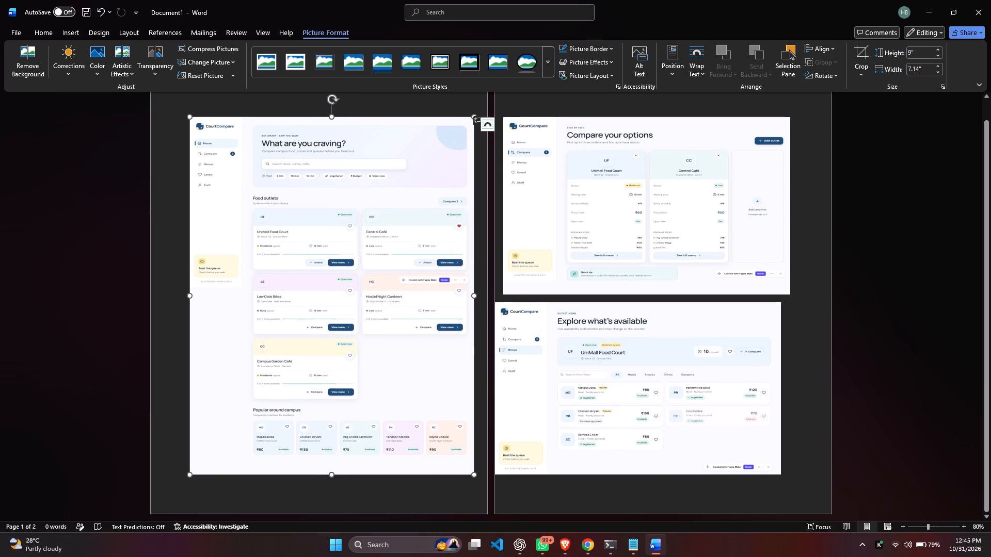
Stretch the height of the "What are you craving?" picture to slightly more than 9.44 inches.
{"action": "scroll", "coordinate": [380, 422], "scroll_direction": "up", "scroll_amount": 1}
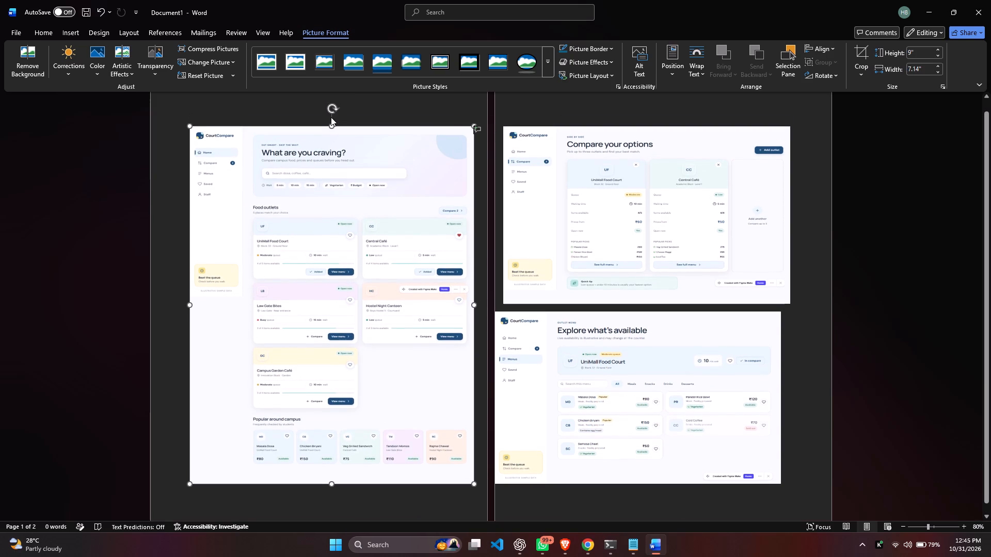
{"action": "left_click_drag", "start_coordinate": [332, 125], "coordinate": [337, 109]}
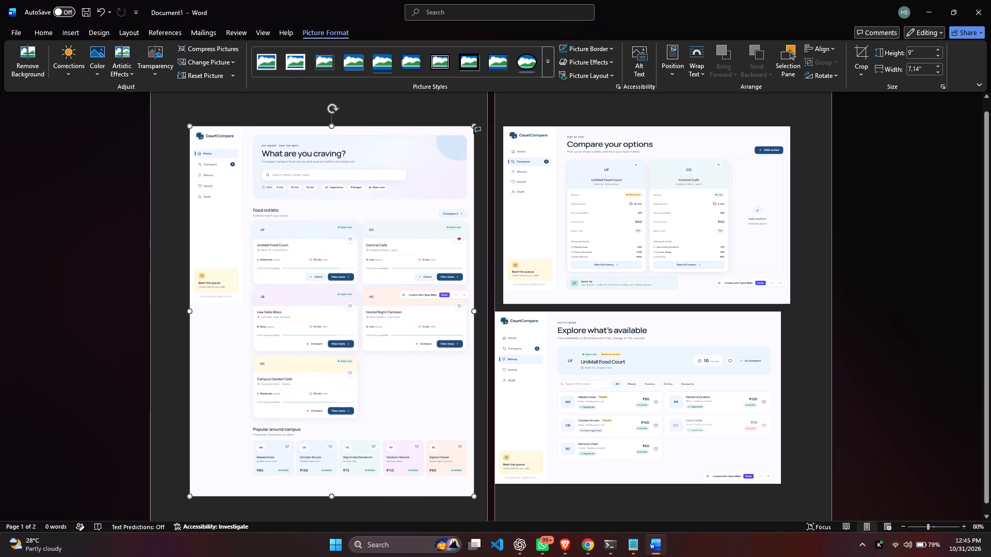
{"action": "left_click_drag", "start_coordinate": [337, 109], "coordinate": [337, 109]}
{"action": "scroll", "coordinate": [391, 293], "scroll_direction": "up", "scroll_amount": 1}
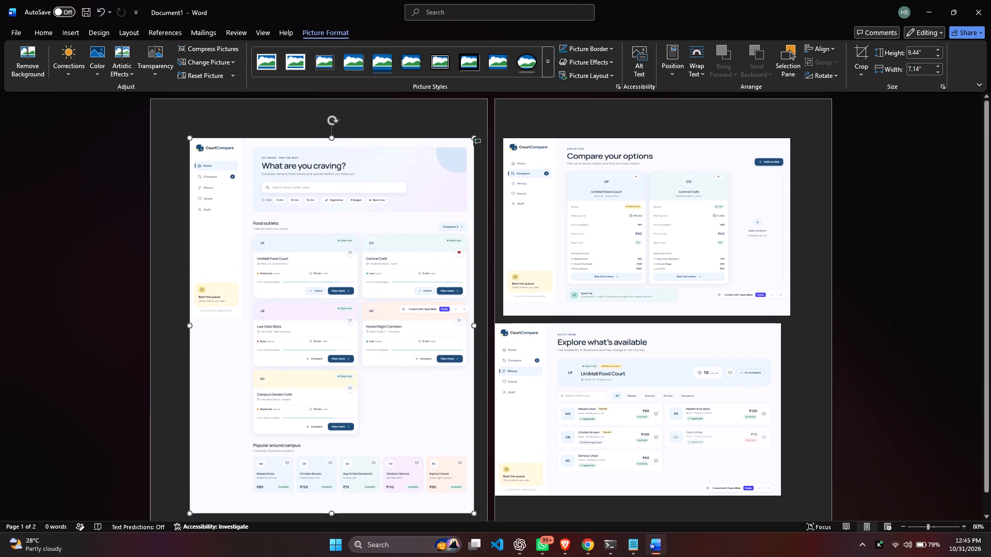
{"action": "scroll", "coordinate": [391, 293], "scroll_direction": "up", "scroll_amount": 1}
{"action": "scroll", "coordinate": [391, 293], "scroll_direction": "down", "scroll_amount": 3}
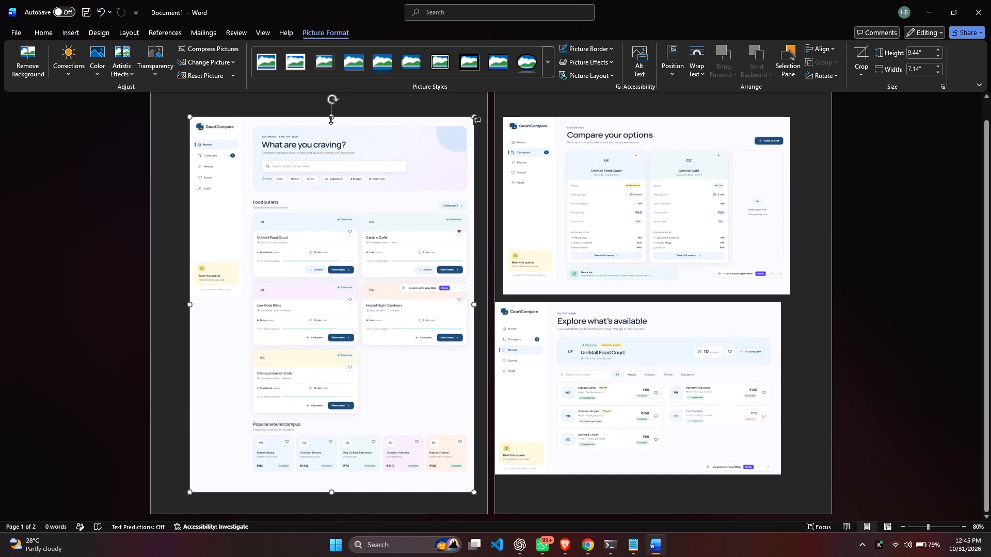
{"action": "left_click_drag", "start_coordinate": [331, 119], "coordinate": [336, 113]}
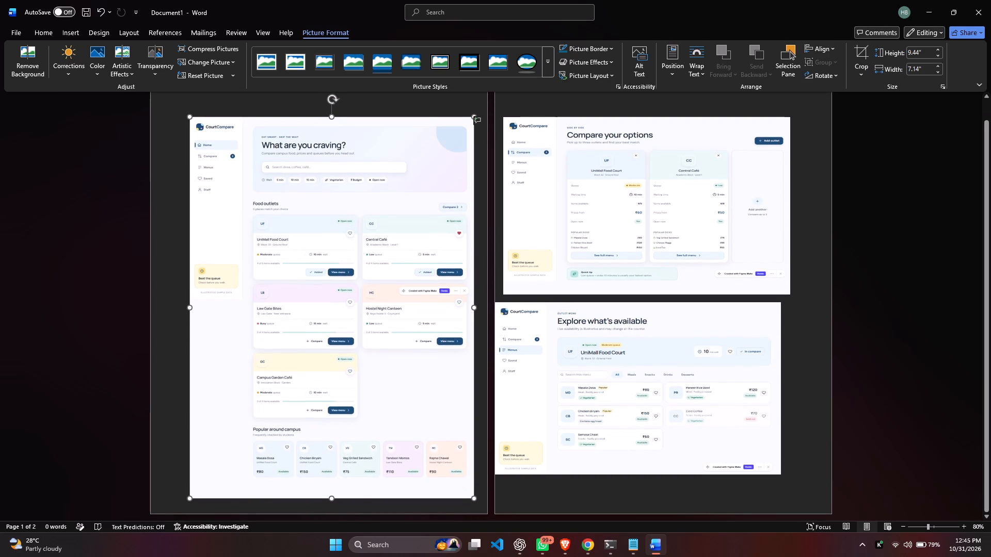
{"action": "left_click_drag", "start_coordinate": [336, 113], "coordinate": [336, 113]}
Shift the "Explore what's available" picture sideways to sit roughly centred beneath "Compare your options" on the second page.
{"action": "left_click", "coordinate": [579, 338]}
{"action": "left_click_drag", "start_coordinate": [624, 401], "coordinate": [653, 436]}
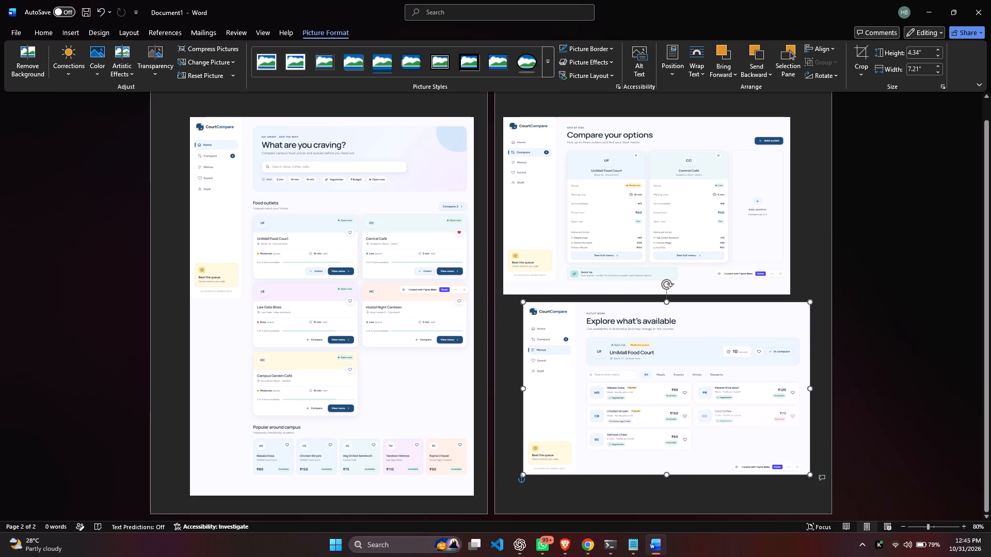
{"action": "left_click_drag", "start_coordinate": [653, 436], "coordinate": [637, 460]}
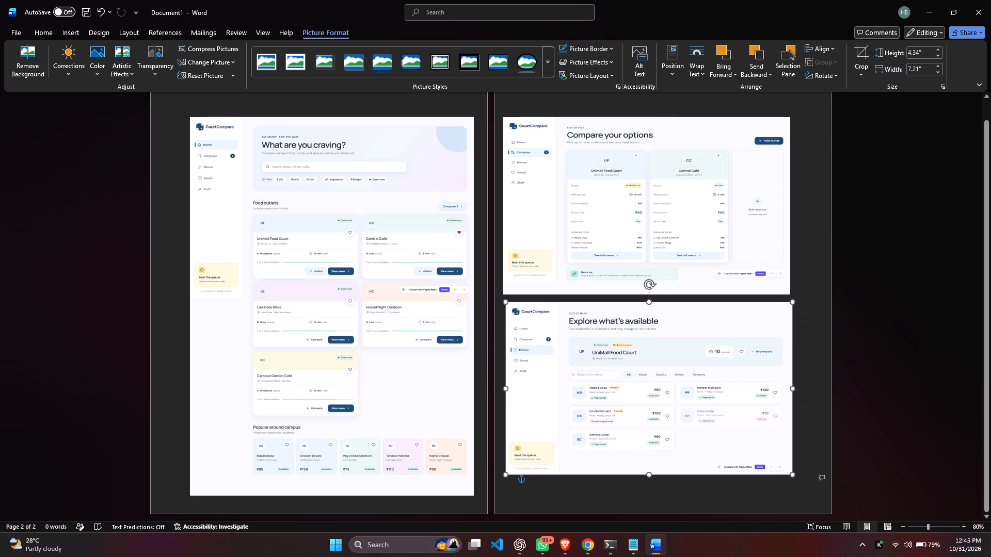
{"action": "left_click_drag", "start_coordinate": [637, 460], "coordinate": [638, 460]}
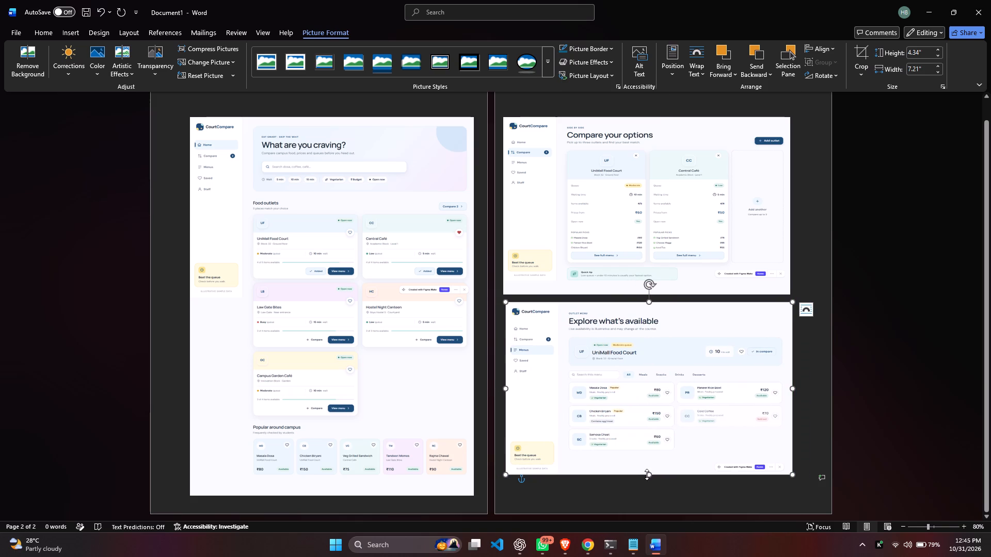
Adjust the height of the "Explore what's available" picture to about 4.32 inches.
{"action": "left_click_drag", "start_coordinate": [650, 474], "coordinate": [649, 476]}
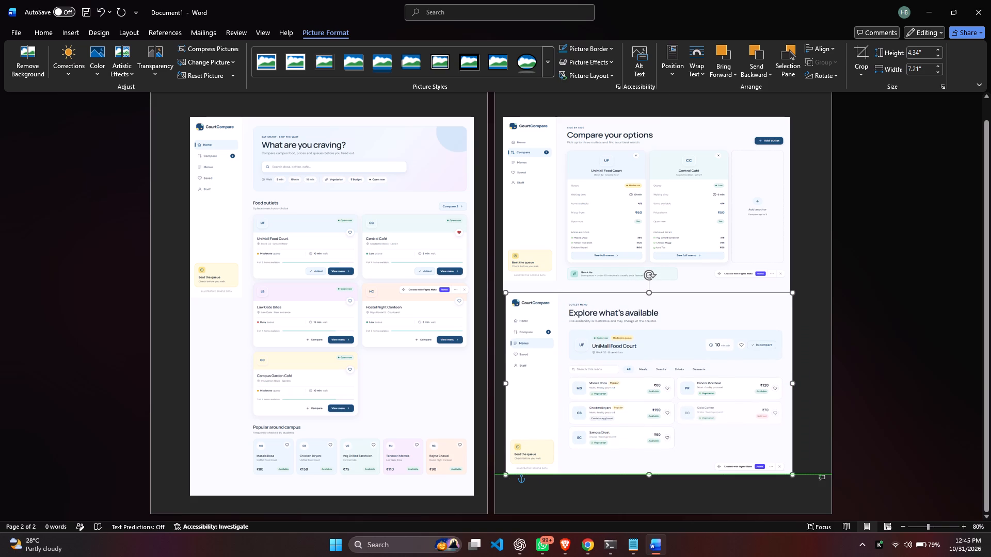
{"action": "left_click_drag", "start_coordinate": [649, 476], "coordinate": [649, 471]}
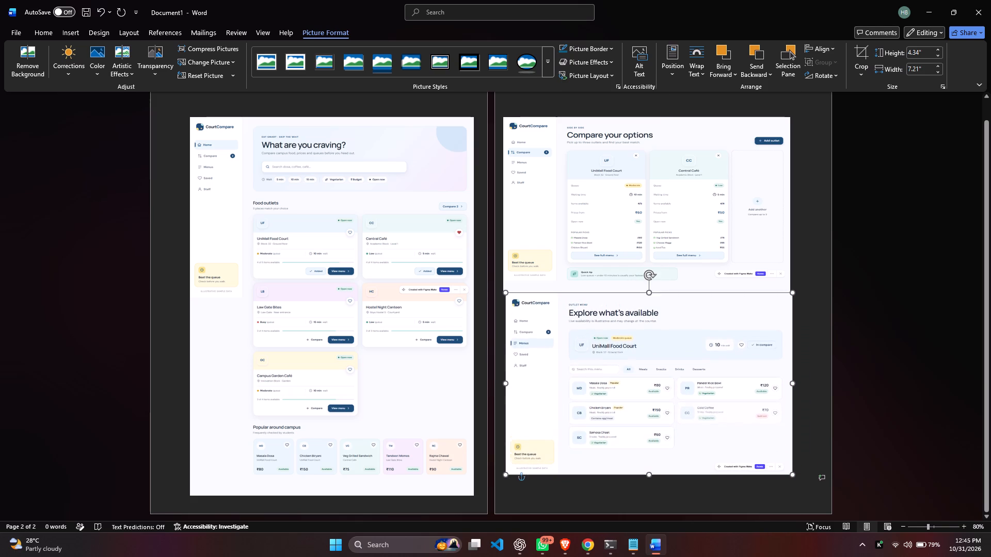
{"action": "left_click_drag", "start_coordinate": [649, 471], "coordinate": [650, 480]}
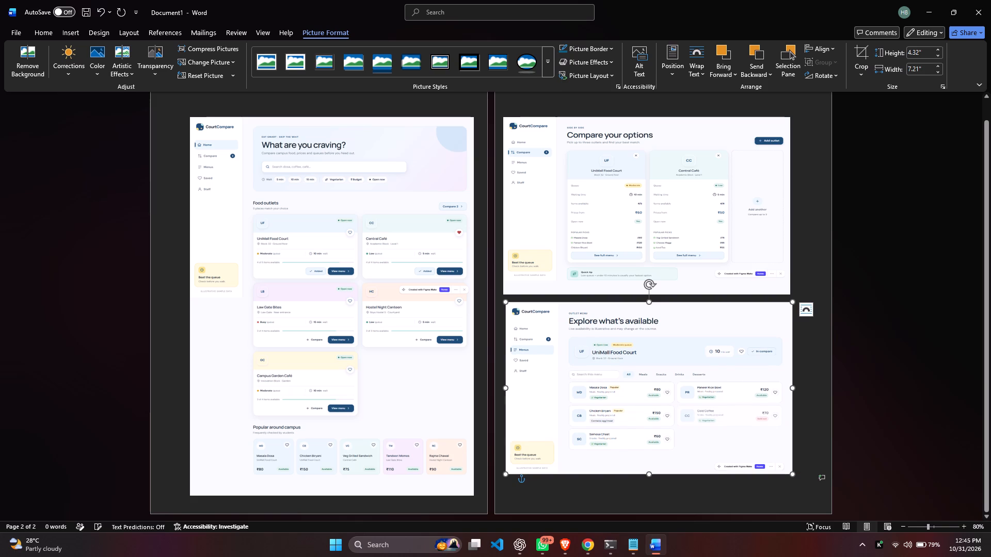
Shift the "Compare your options" picture sideways so it sits closer to the centre of the second page, keeping its vertical position.
{"action": "left_click", "coordinate": [644, 269]}
{"action": "left_click_drag", "start_coordinate": [644, 269], "coordinate": [648, 271]}
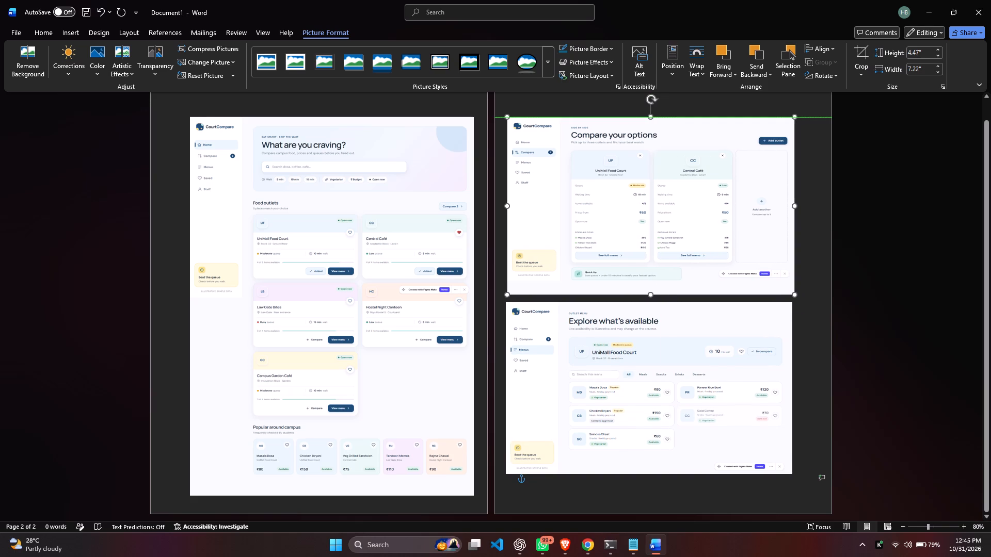
{"action": "left_click_drag", "start_coordinate": [648, 271], "coordinate": [658, 266]}
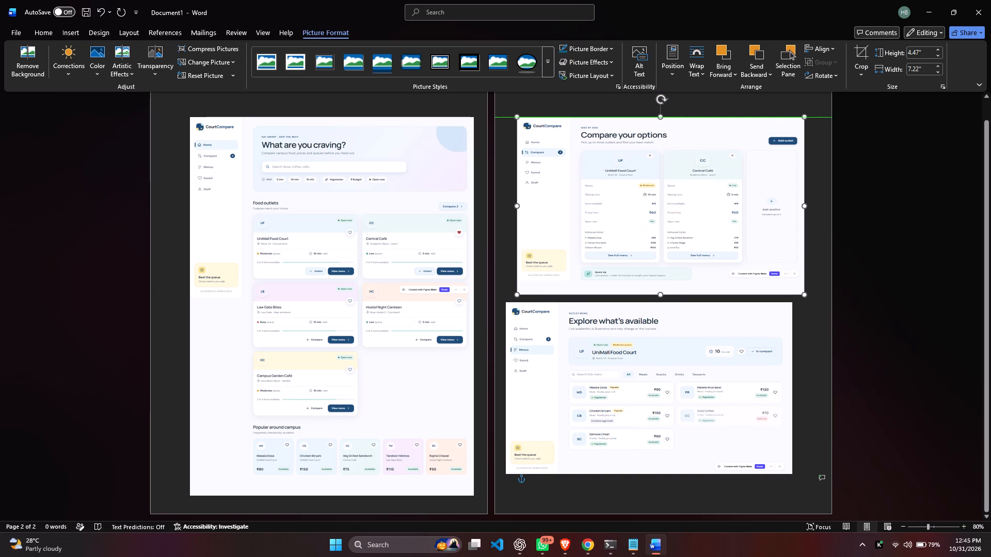
{"action": "left_click_drag", "start_coordinate": [658, 266], "coordinate": [656, 268]}
Shift the "Explore what's available" picture sideways to sit roughly centred beneath the "Compare your options" picture.
{"action": "left_click", "coordinate": [665, 347]}
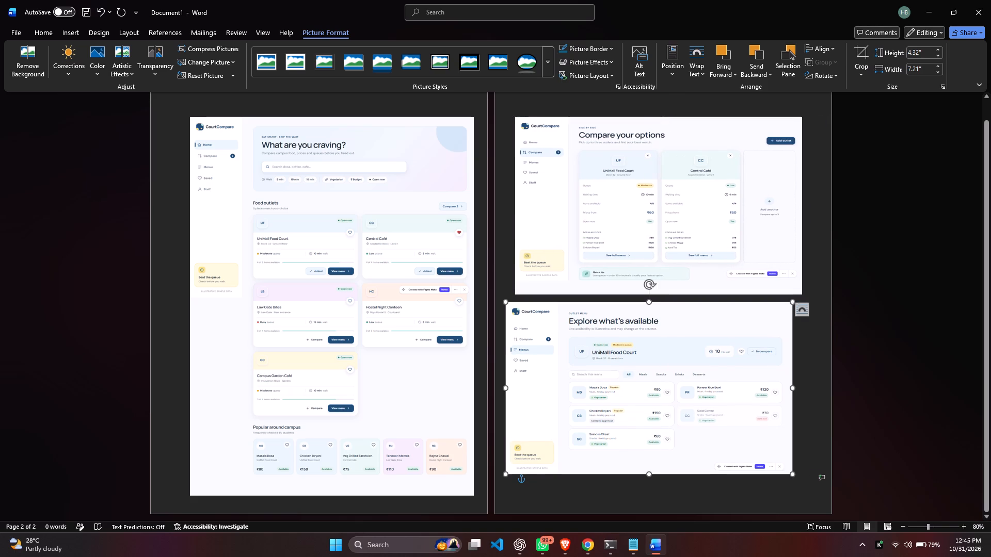
{"action": "left_click_drag", "start_coordinate": [665, 347], "coordinate": [687, 348]}
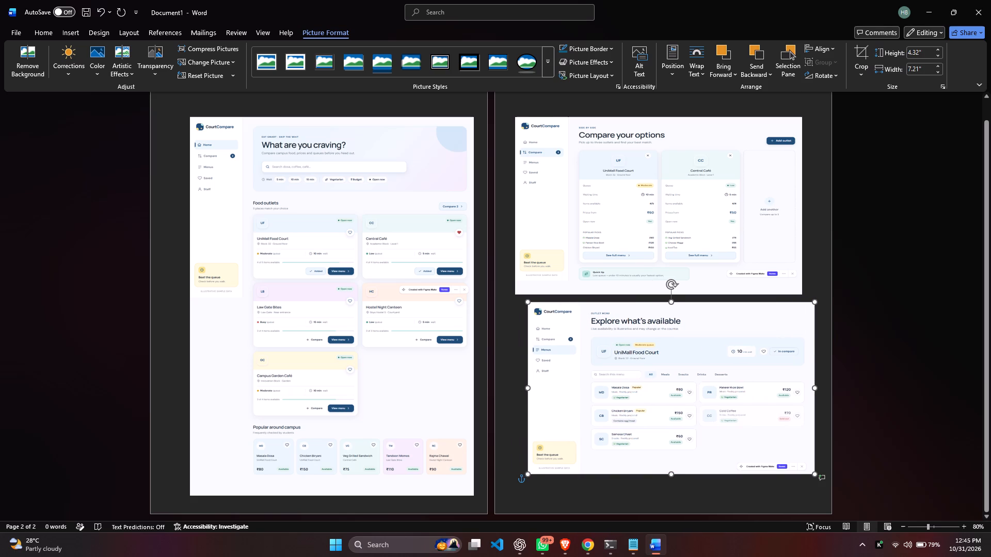
{"action": "left_click_drag", "start_coordinate": [687, 348], "coordinate": [676, 351]}
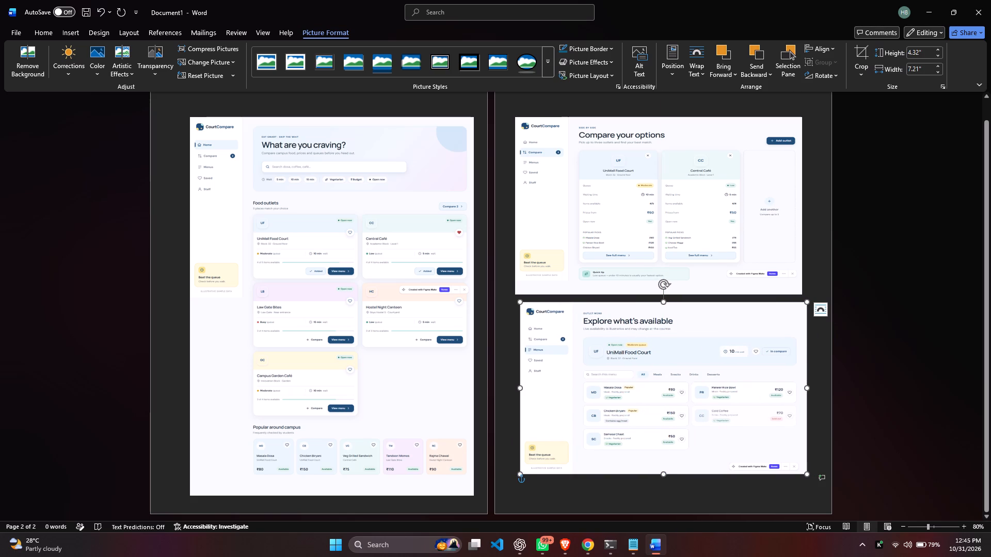
{"action": "left_click", "coordinate": [526, 372]}
{"action": "left_click", "coordinate": [503, 367]}
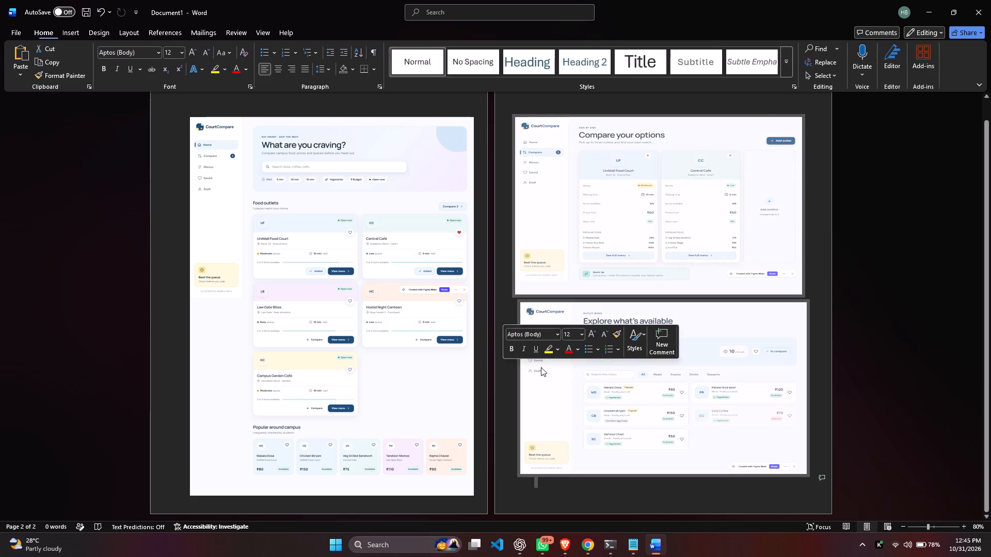
{"action": "left_click", "coordinate": [603, 381]}
{"action": "left_click_drag", "start_coordinate": [603, 381], "coordinate": [590, 381]}
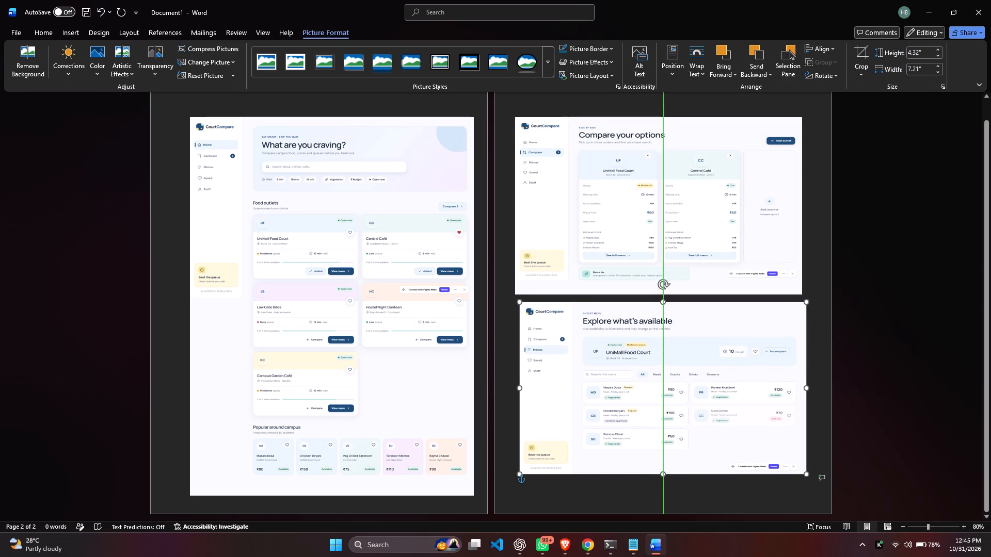
{"action": "left_click_drag", "start_coordinate": [590, 381], "coordinate": [589, 383]}
Adjust both side edges of the "Explore what's available" picture so they line up with the "Compare your options" picture above.
{"action": "left_click_drag", "start_coordinate": [808, 388], "coordinate": [803, 387]}
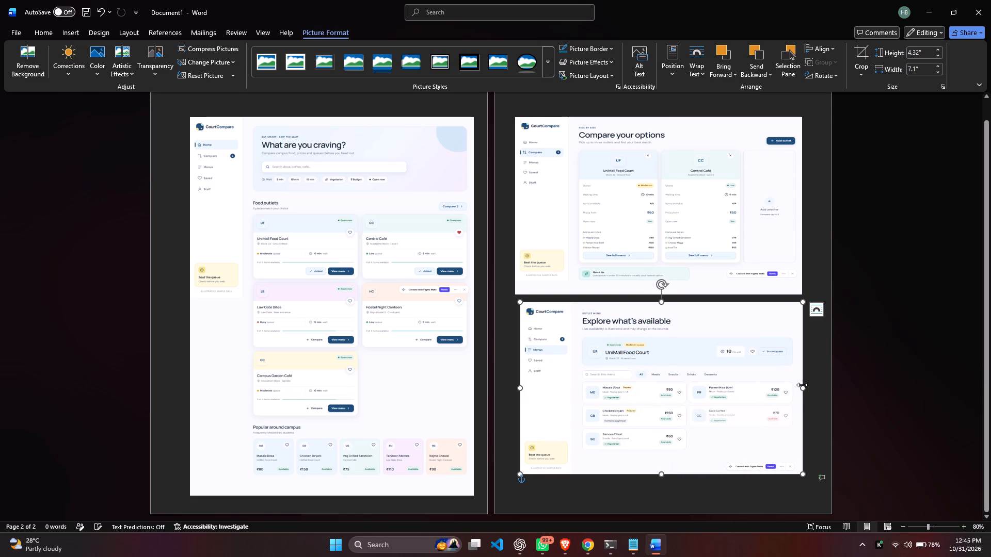
{"action": "left_click", "coordinate": [521, 386]}
{"action": "left_click", "coordinate": [804, 230]}
{"action": "left_click", "coordinate": [557, 374]}
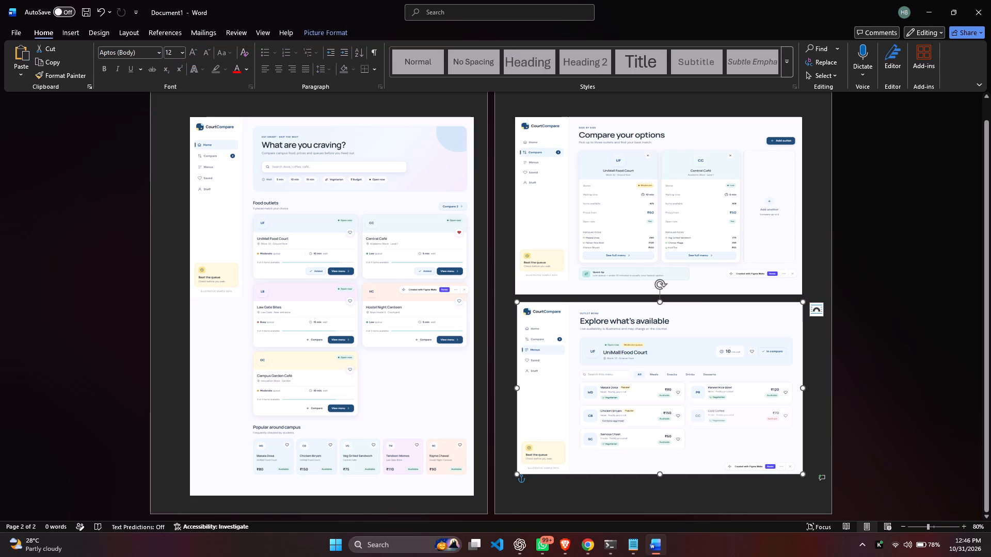
{"action": "left_click", "coordinate": [517, 388]}
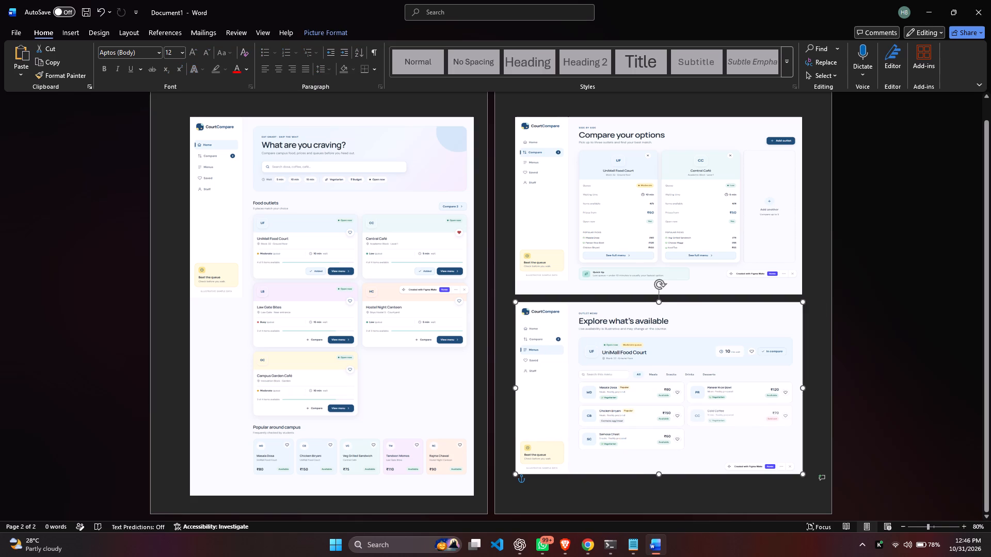
{"action": "left_click", "coordinate": [792, 252]}
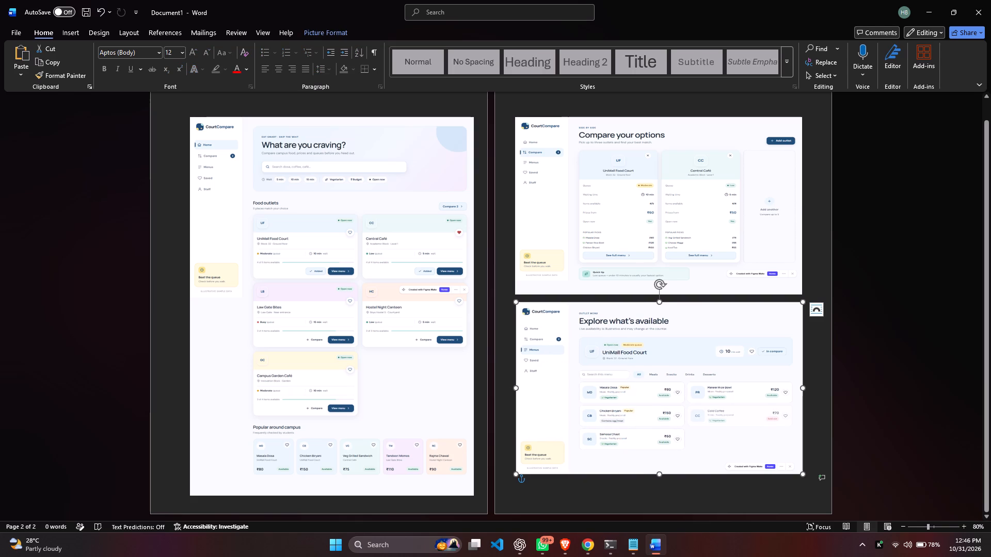
{"action": "left_click", "coordinate": [809, 482]}
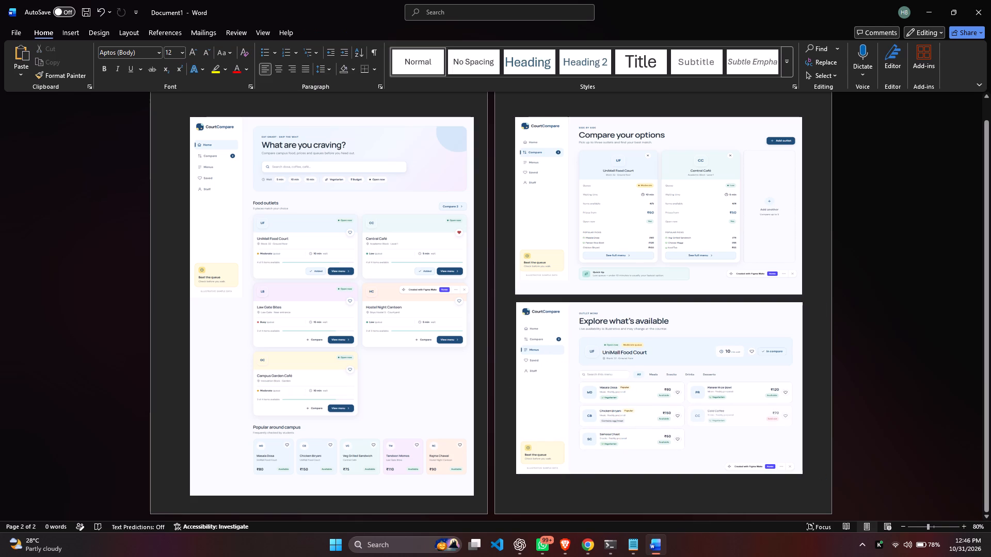
Insert the appeal-panel screenshot numbered (3) from the Figma ca3 folder below the "Explore what's available" picture.
{"action": "key", "text": "Return"}
{"action": "key", "text": "BackSpace"}
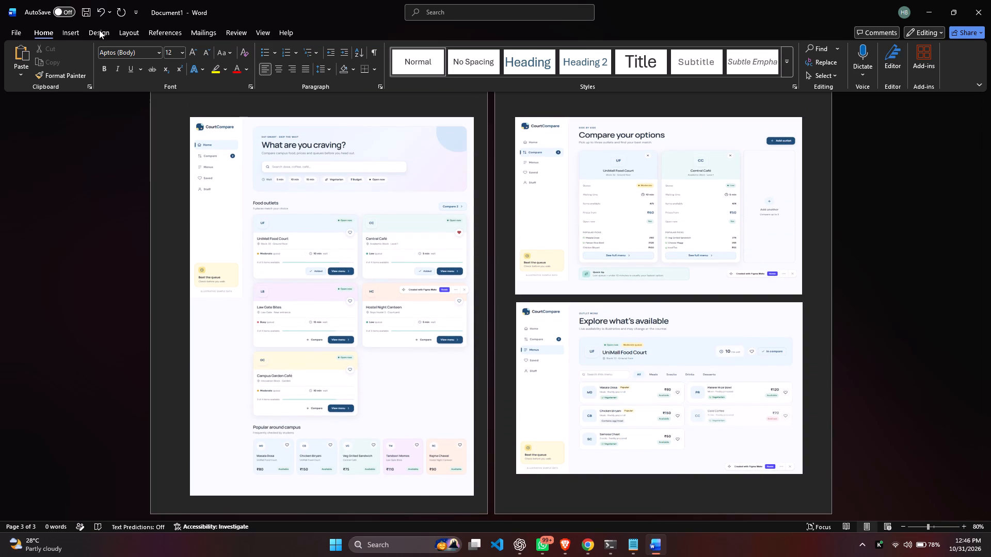
{"action": "left_click", "coordinate": [67, 30]}
{"action": "left_click", "coordinate": [127, 68]}
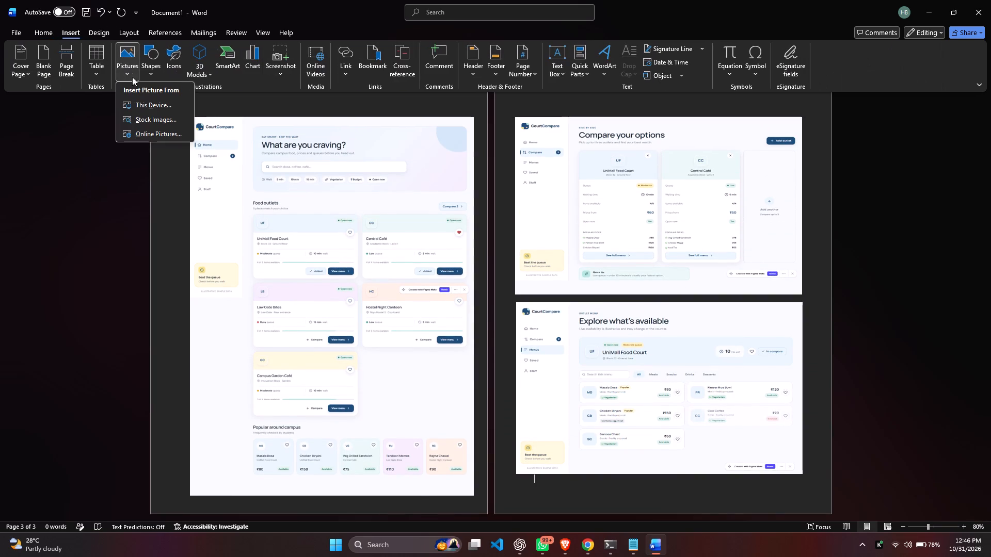
{"action": "left_click", "coordinate": [139, 100]}
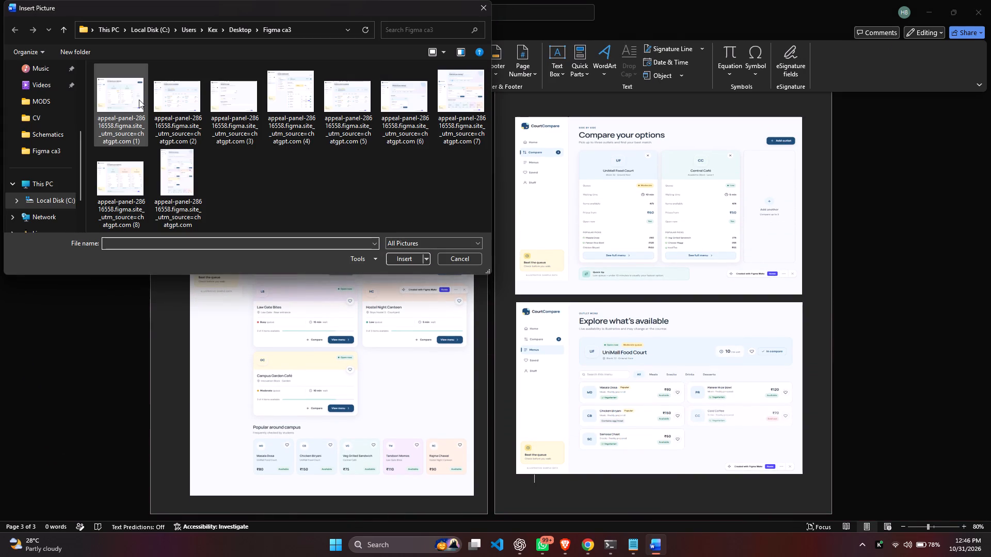
{"action": "double_click", "coordinate": [253, 115]}
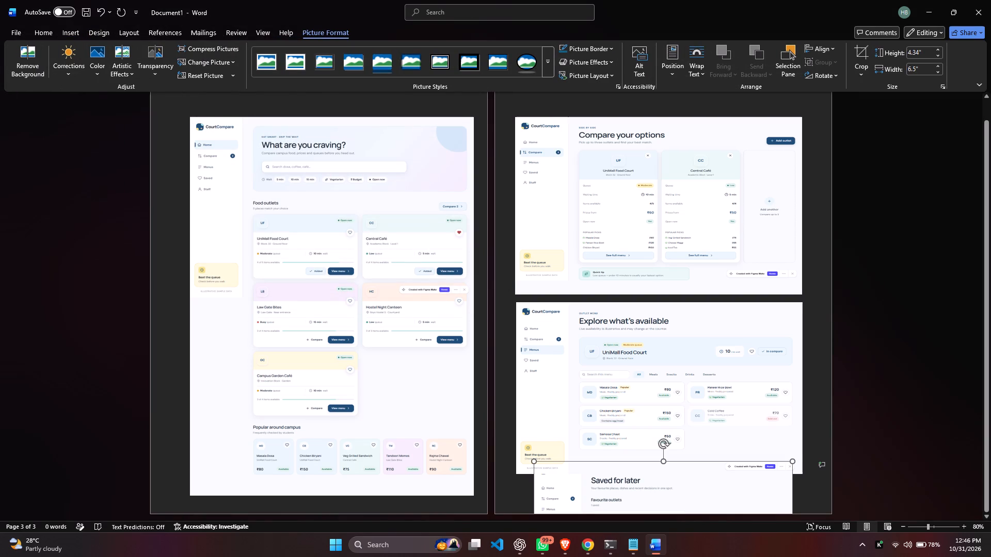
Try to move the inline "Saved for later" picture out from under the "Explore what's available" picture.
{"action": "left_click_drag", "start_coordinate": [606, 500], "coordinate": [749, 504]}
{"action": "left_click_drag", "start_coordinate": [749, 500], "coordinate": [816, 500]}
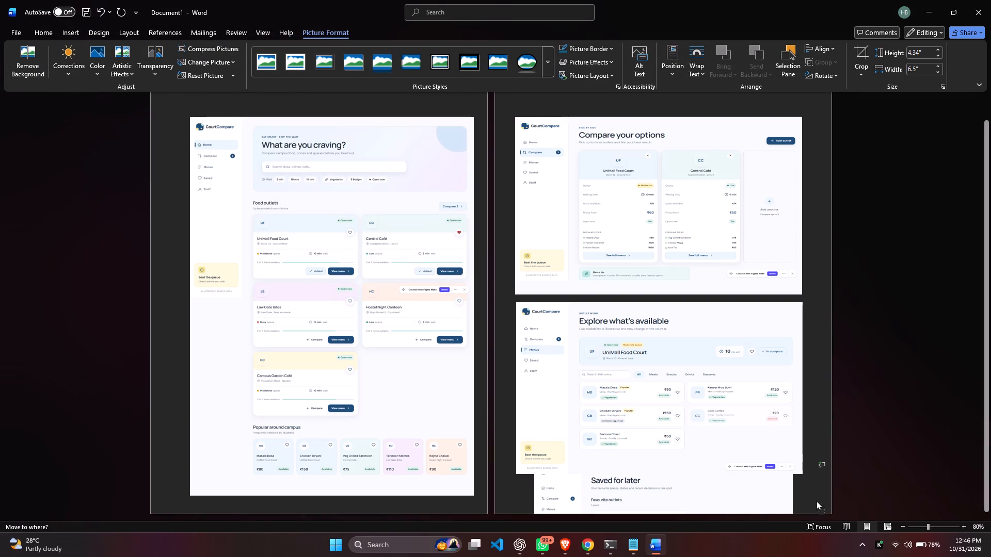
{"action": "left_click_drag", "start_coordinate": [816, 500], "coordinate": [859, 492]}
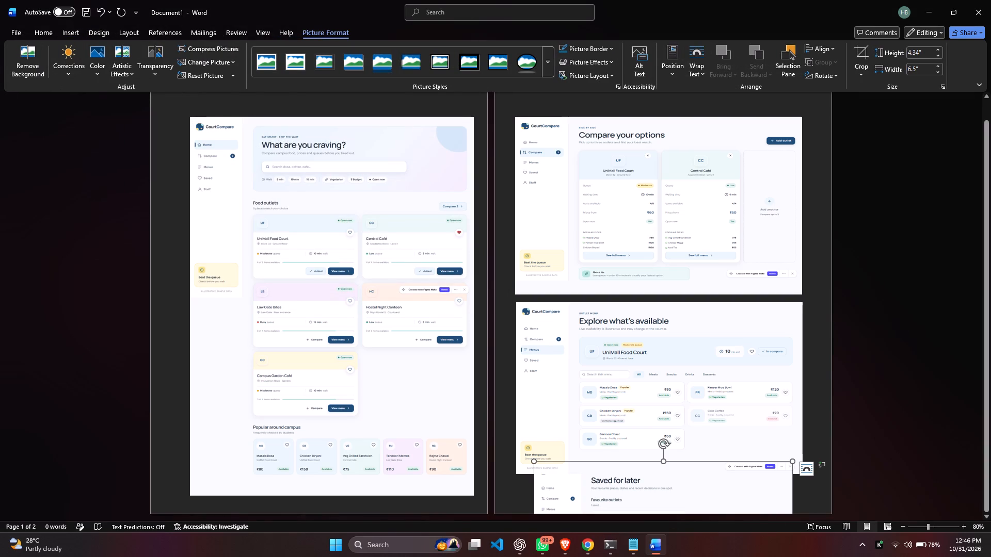
Set the text wrapping of the "Saved for later" picture to Tight.
{"action": "left_click", "coordinate": [807, 469]}
{"action": "left_click", "coordinate": [860, 444]}
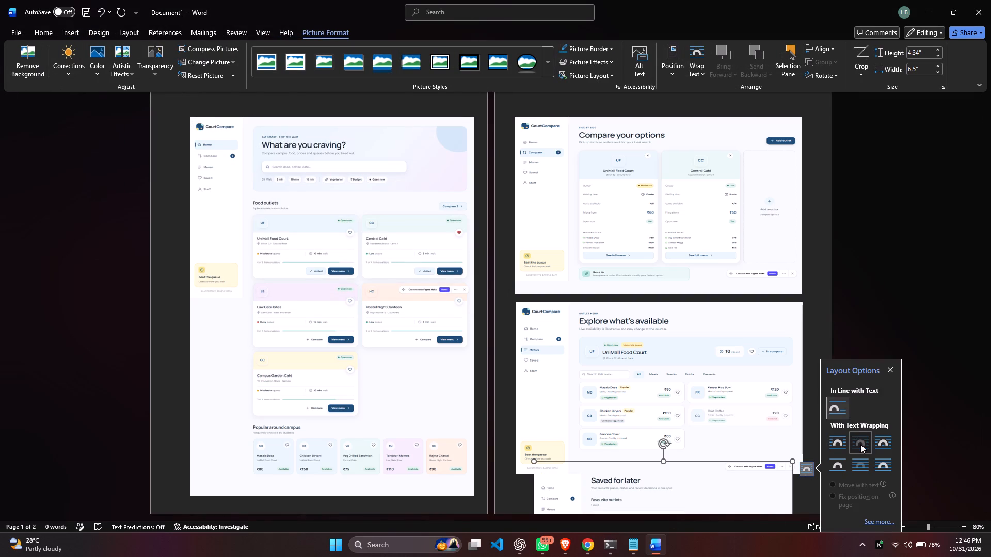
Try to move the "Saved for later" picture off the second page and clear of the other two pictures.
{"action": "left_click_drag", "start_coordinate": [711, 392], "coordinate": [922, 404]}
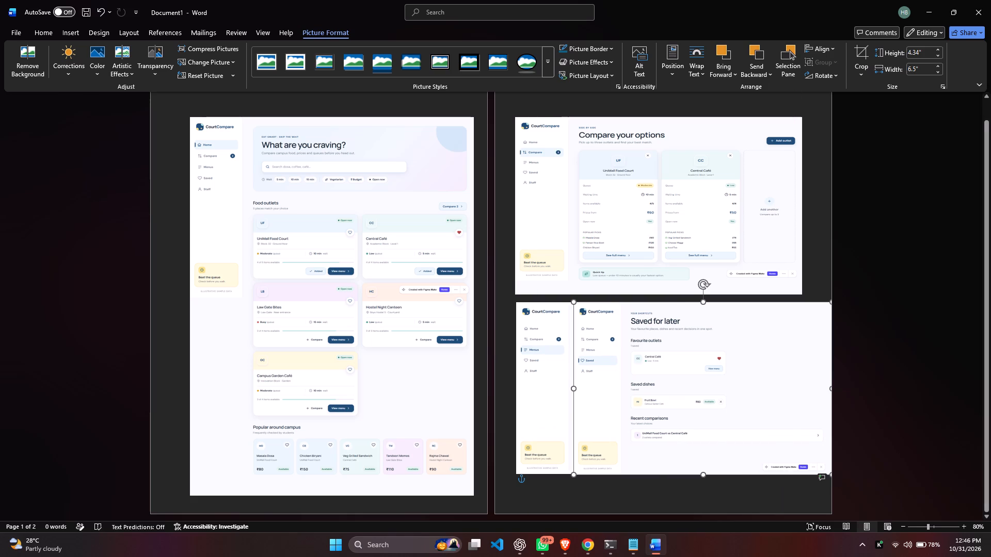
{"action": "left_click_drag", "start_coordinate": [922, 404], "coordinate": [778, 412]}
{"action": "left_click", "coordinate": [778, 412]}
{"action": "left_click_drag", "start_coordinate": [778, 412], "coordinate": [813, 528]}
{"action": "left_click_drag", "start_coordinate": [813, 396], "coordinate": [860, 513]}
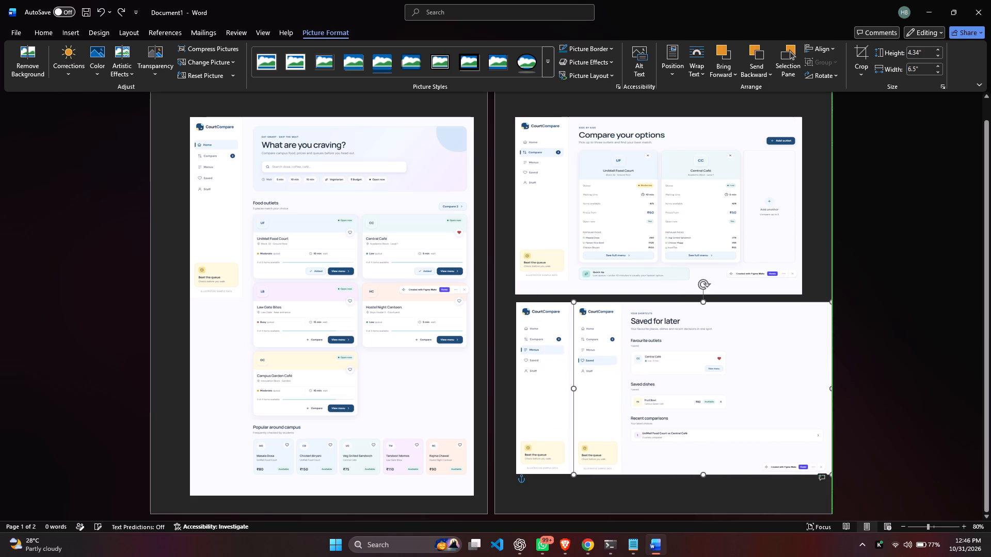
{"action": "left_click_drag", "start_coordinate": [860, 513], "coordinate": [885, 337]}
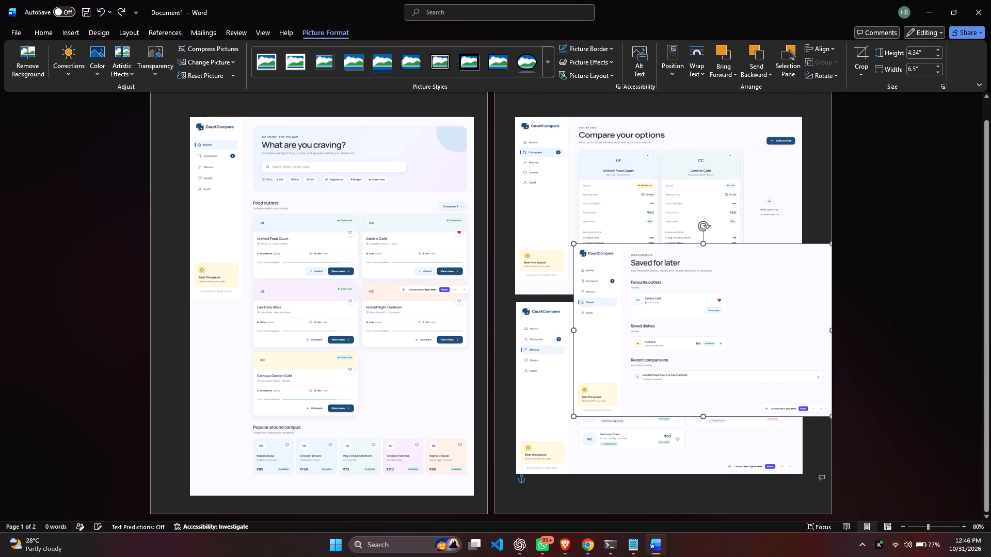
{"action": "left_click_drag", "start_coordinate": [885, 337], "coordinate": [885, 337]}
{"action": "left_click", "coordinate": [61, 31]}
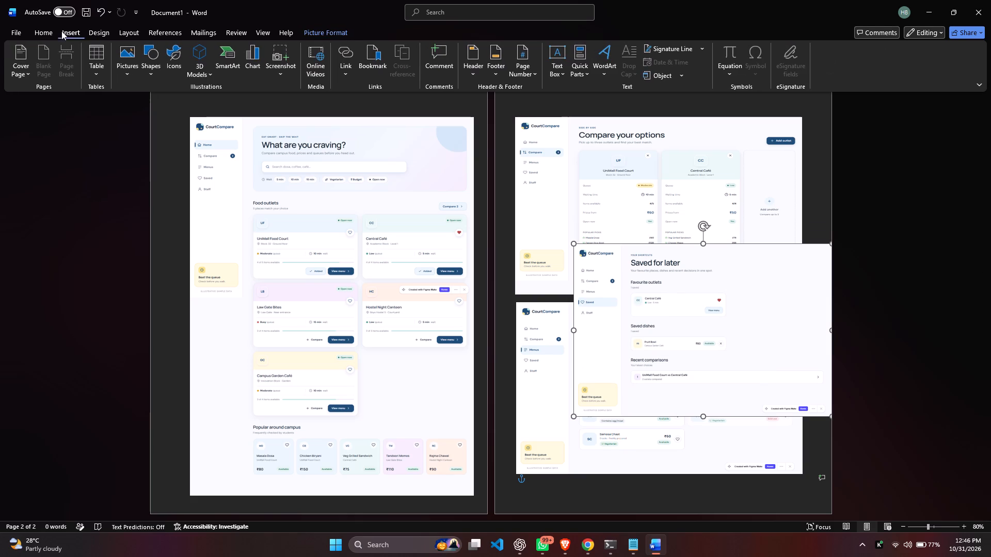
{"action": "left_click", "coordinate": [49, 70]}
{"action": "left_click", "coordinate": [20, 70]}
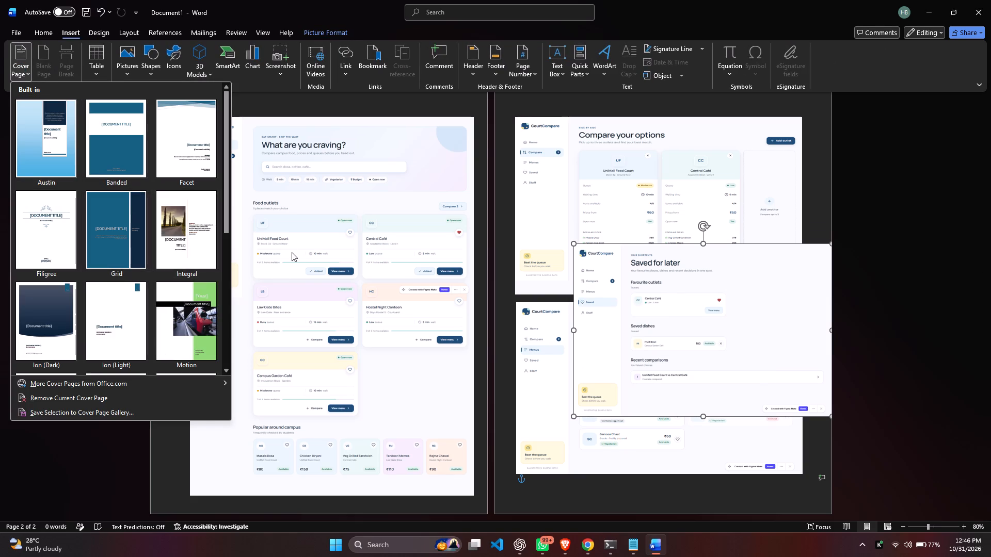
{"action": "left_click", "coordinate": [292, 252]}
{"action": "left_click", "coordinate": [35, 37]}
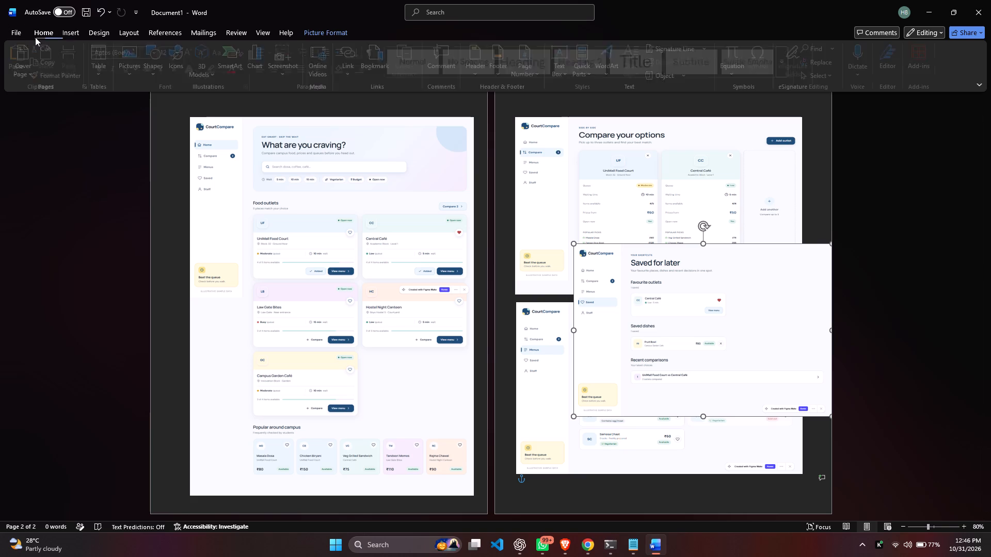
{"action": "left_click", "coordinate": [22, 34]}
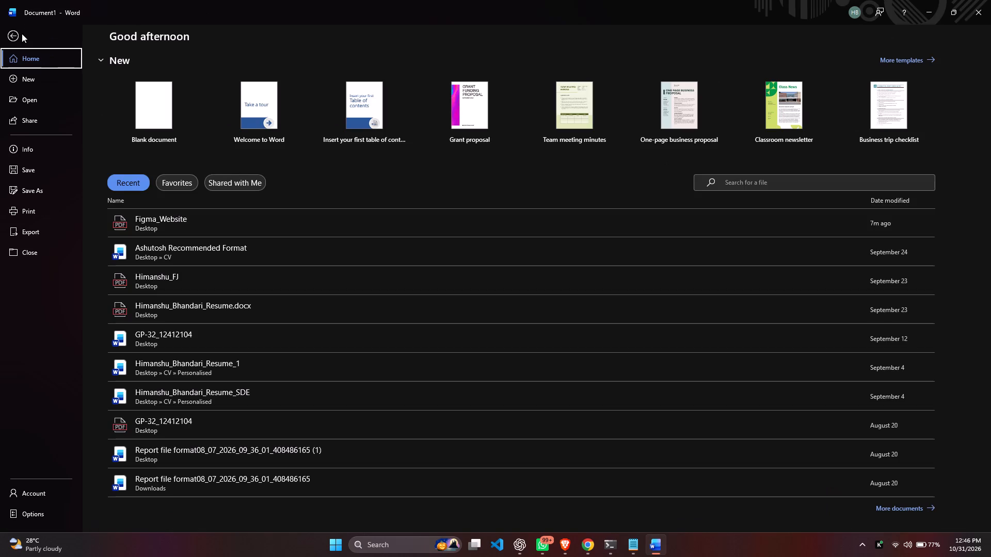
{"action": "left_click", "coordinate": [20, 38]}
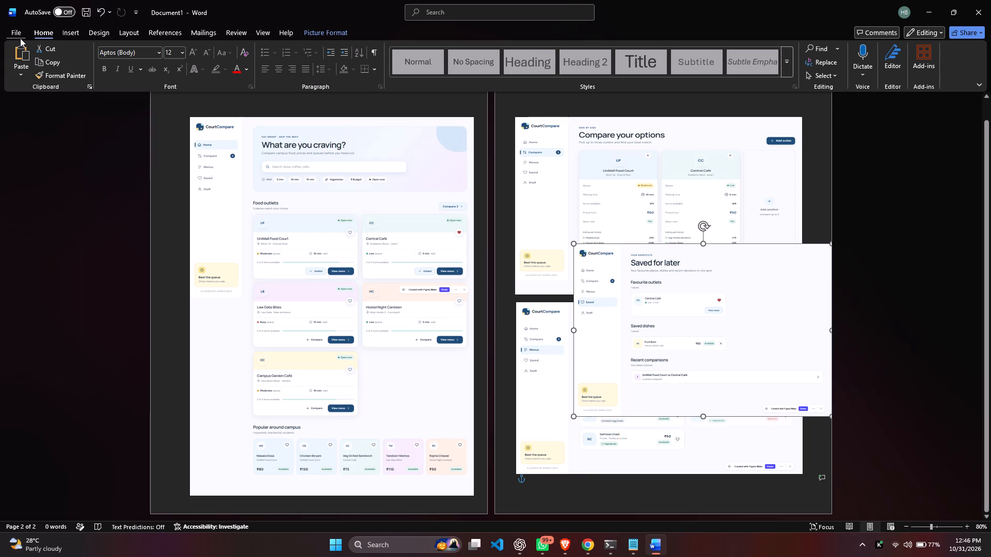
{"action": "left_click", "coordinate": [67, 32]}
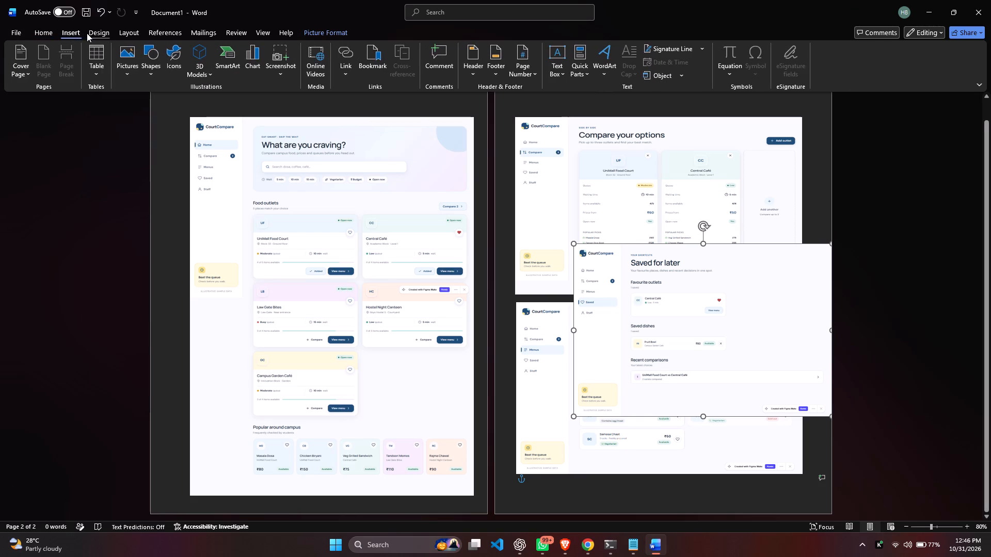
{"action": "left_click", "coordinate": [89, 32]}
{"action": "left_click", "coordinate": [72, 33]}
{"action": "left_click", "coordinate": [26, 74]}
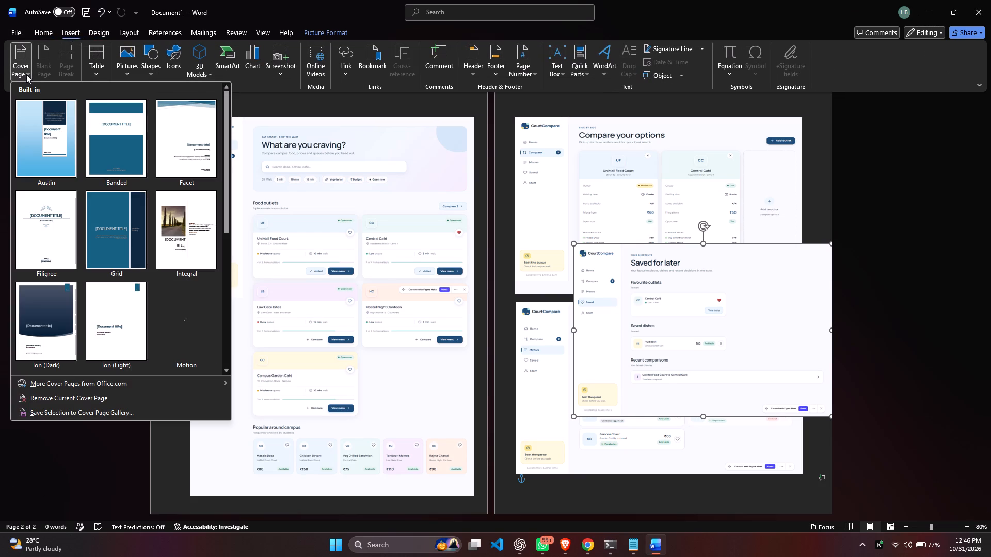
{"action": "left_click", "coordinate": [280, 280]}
Cut the "Saved for later" picture and add a new paragraph on the second page.
{"action": "left_click_drag", "start_coordinate": [646, 345], "coordinate": [731, 356]}
{"action": "left_click", "coordinate": [731, 356]}
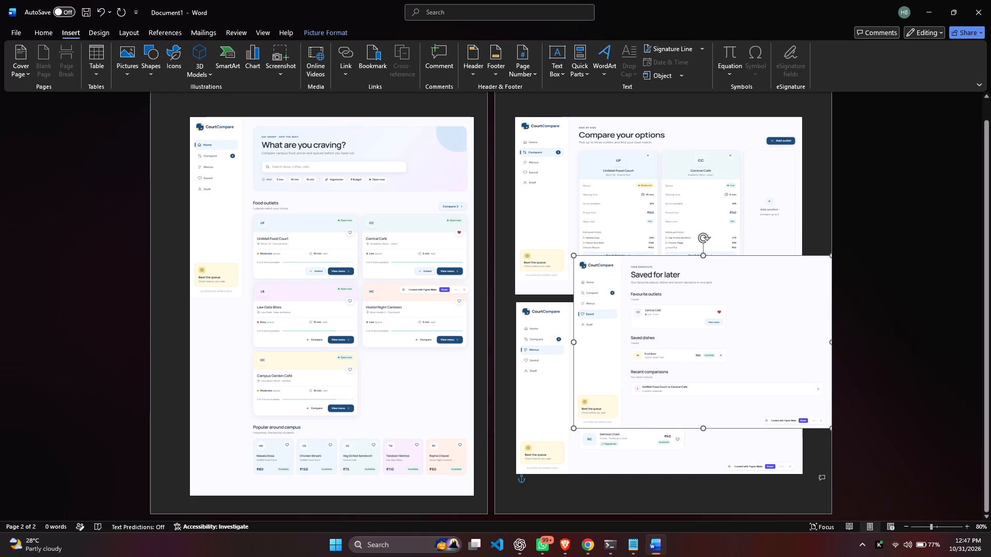
{"action": "key", "text": "ctrl+x"}
{"action": "key", "text": "Return"}
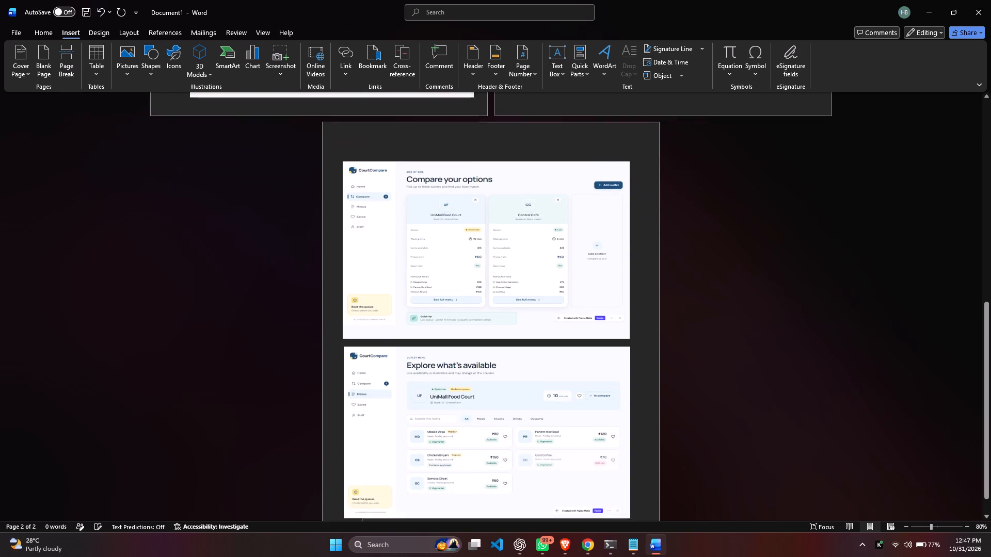
Move the "Compare your options" picture from the third page to the top of the blank second page, roughly centred.
{"action": "left_click_drag", "start_coordinate": [574, 265], "coordinate": [613, 45]}
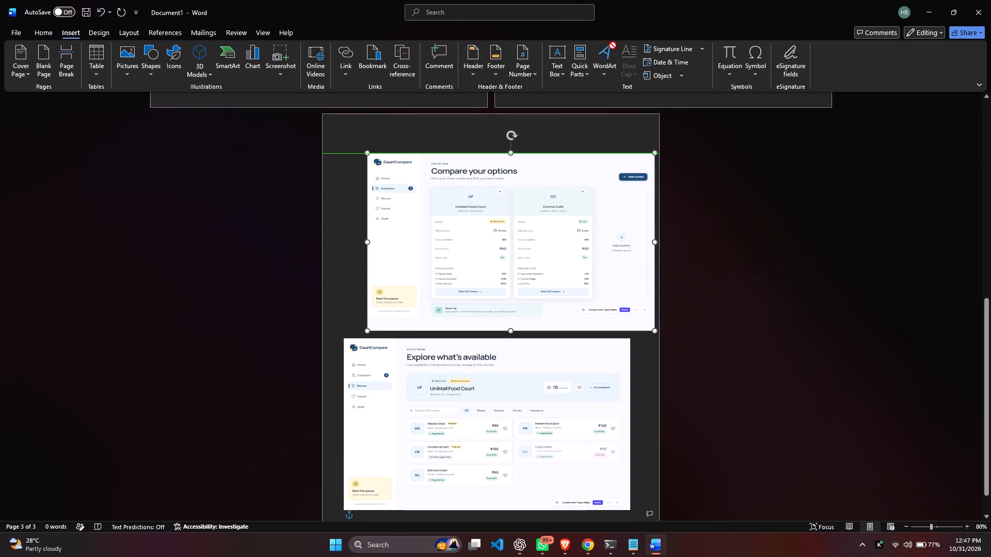
{"action": "left_click_drag", "start_coordinate": [613, 45], "coordinate": [676, 170]}
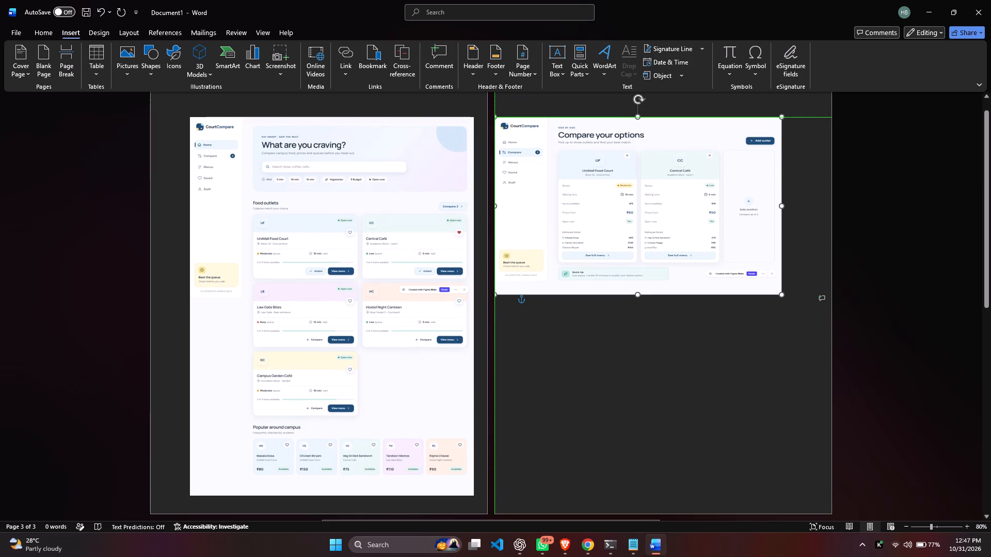
{"action": "left_click_drag", "start_coordinate": [676, 170], "coordinate": [728, 169]}
{"action": "left_click_drag", "start_coordinate": [681, 171], "coordinate": [748, 185]}
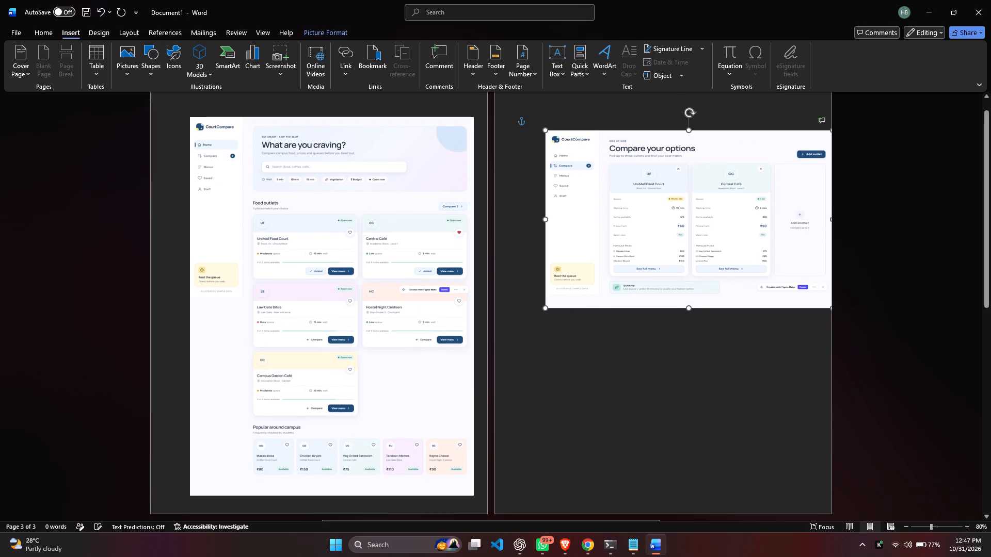
{"action": "left_click_drag", "start_coordinate": [748, 185], "coordinate": [702, 176]}
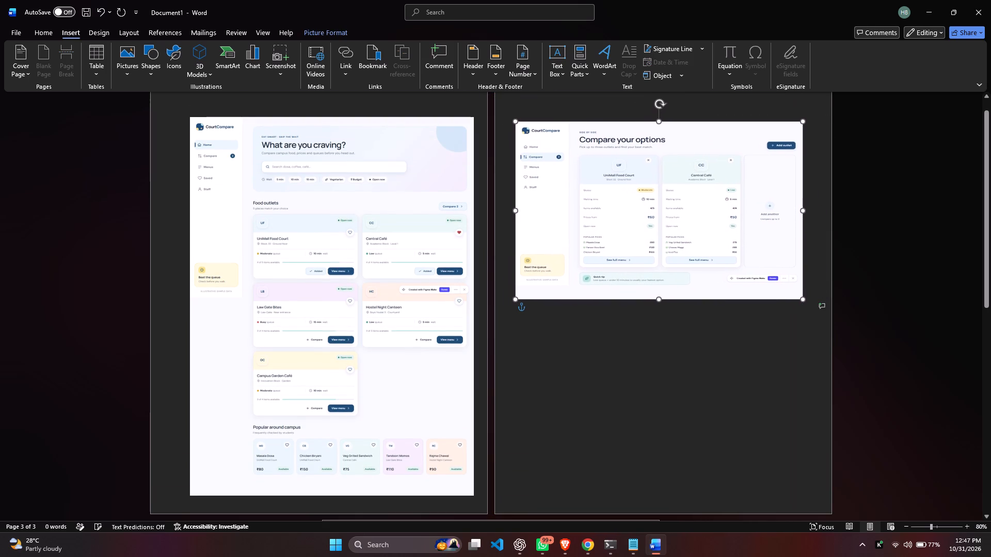
{"action": "left_click_drag", "start_coordinate": [702, 176], "coordinate": [702, 168]}
Paste the cut "Saved for later" picture on the third page and place it above the "Explore what's available" picture.
{"action": "scroll", "coordinate": [712, 312], "scroll_direction": "down", "scroll_amount": 5}
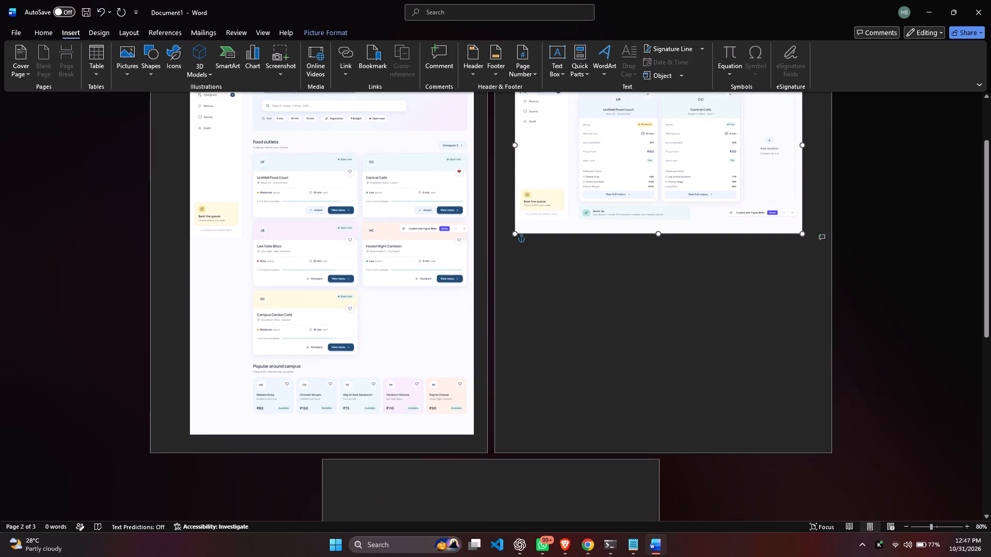
{"action": "scroll", "coordinate": [712, 312], "scroll_direction": "down", "scroll_amount": 7}
{"action": "left_click", "coordinate": [491, 255]}
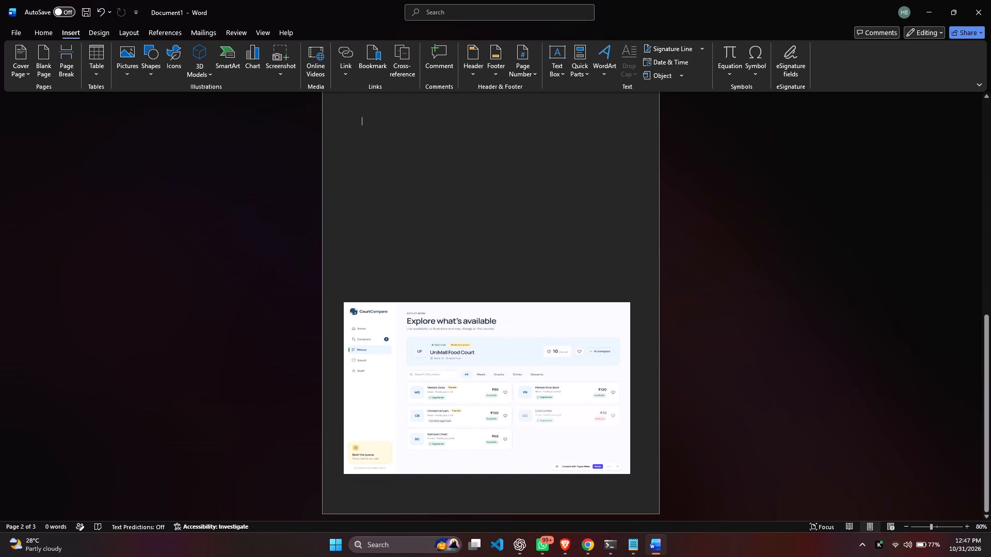
{"action": "key", "text": "ctrl+v"}
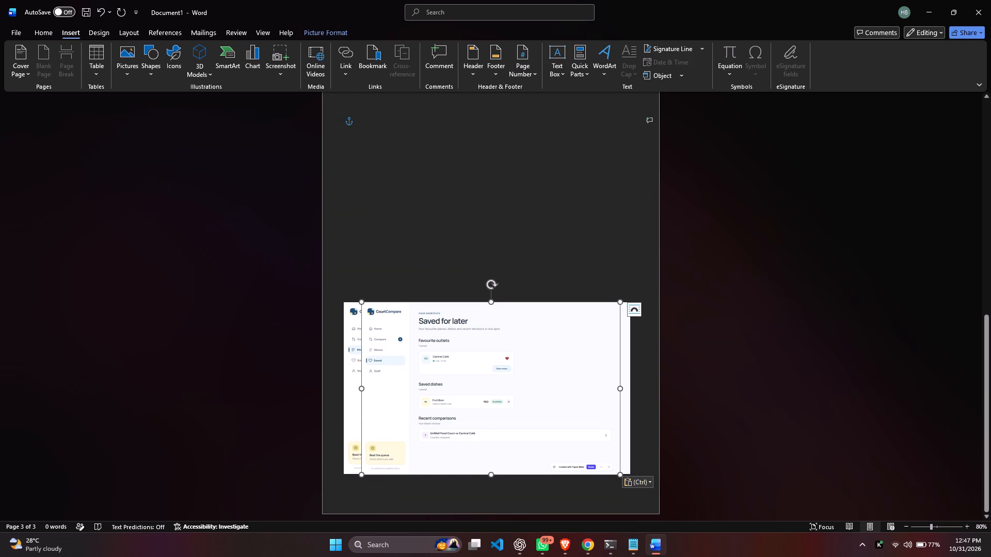
{"action": "left_click", "coordinate": [350, 337]}
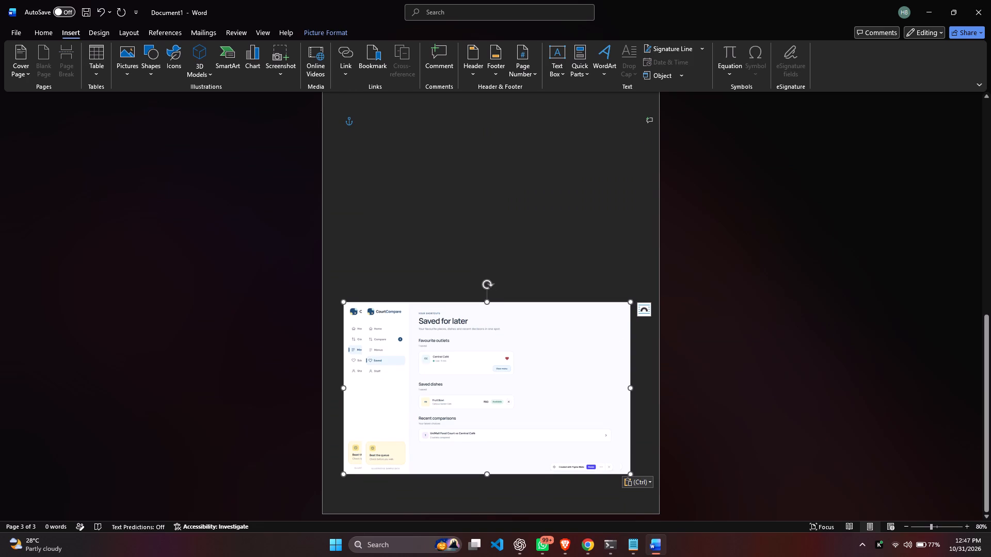
{"action": "left_click_drag", "start_coordinate": [392, 370], "coordinate": [386, 103]}
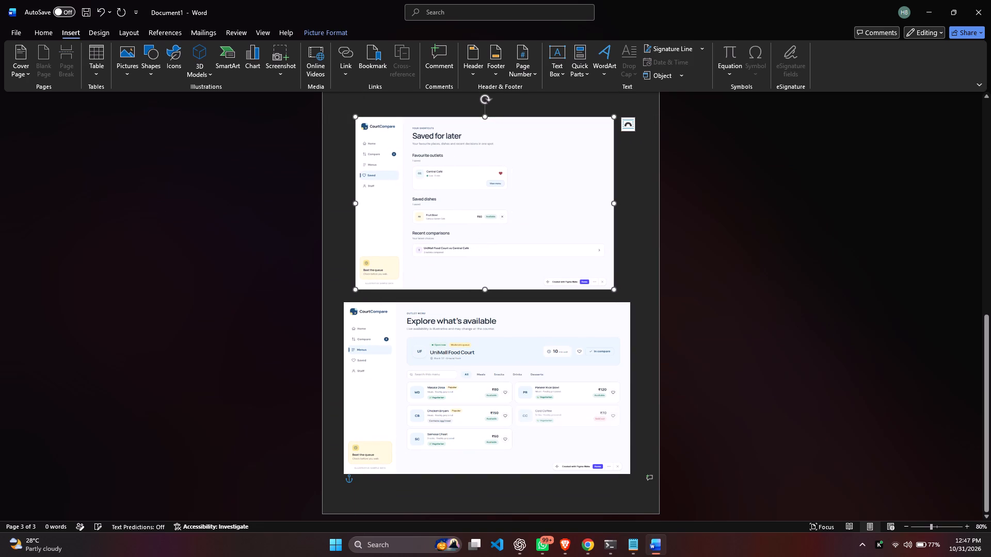
Move the "Explore what's available" picture to the second page, directly beneath the "Compare your options" picture.
{"action": "scroll", "coordinate": [397, 260], "scroll_direction": "up", "scroll_amount": 2}
{"action": "left_click_drag", "start_coordinate": [427, 416], "coordinate": [561, 119]}
{"action": "left_click_drag", "start_coordinate": [581, 173], "coordinate": [610, 190]}
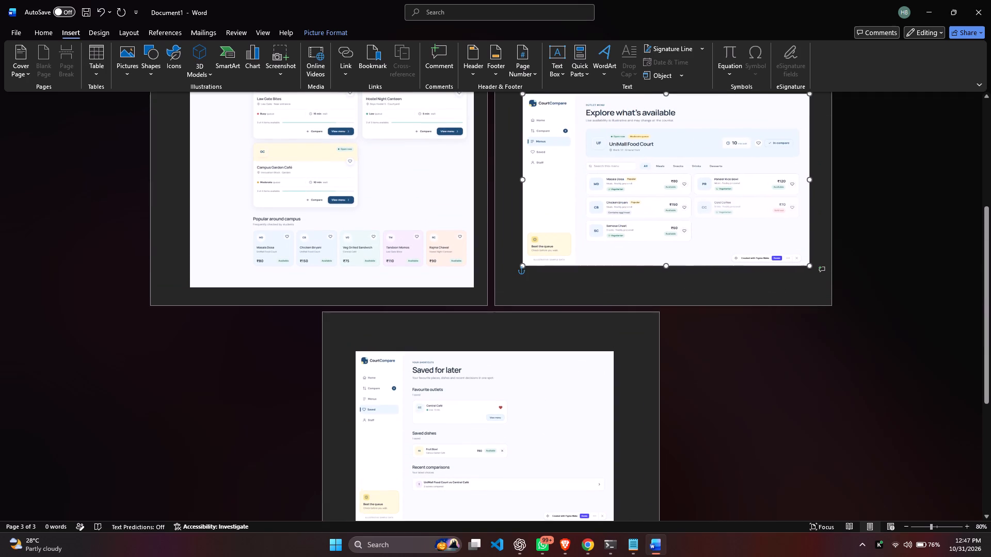
{"action": "left_click_drag", "start_coordinate": [610, 190], "coordinate": [595, 196]}
{"action": "scroll", "coordinate": [595, 196], "scroll_direction": "up", "scroll_amount": 3}
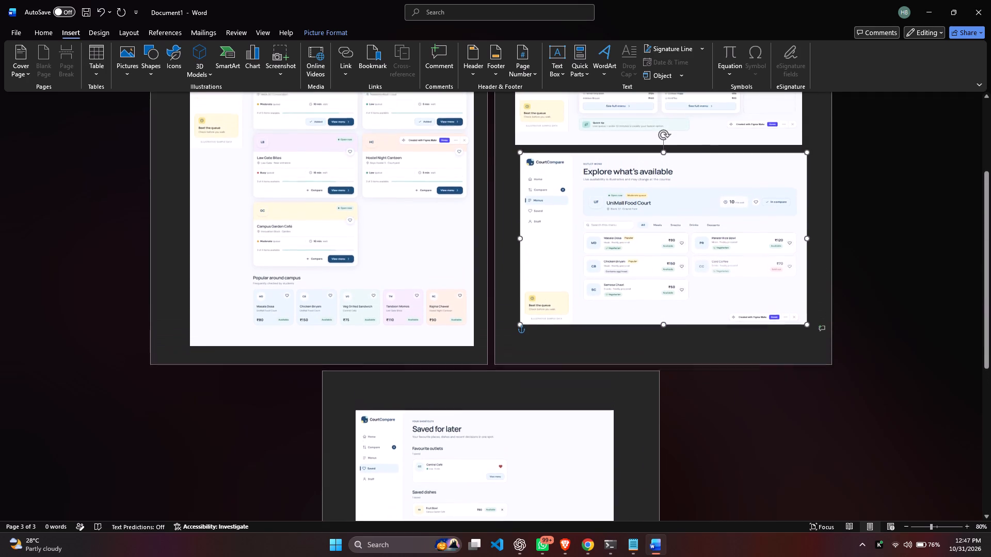
{"action": "scroll", "coordinate": [595, 196], "scroll_direction": "up", "scroll_amount": 1}
{"action": "left_click_drag", "start_coordinate": [595, 196], "coordinate": [583, 203]}
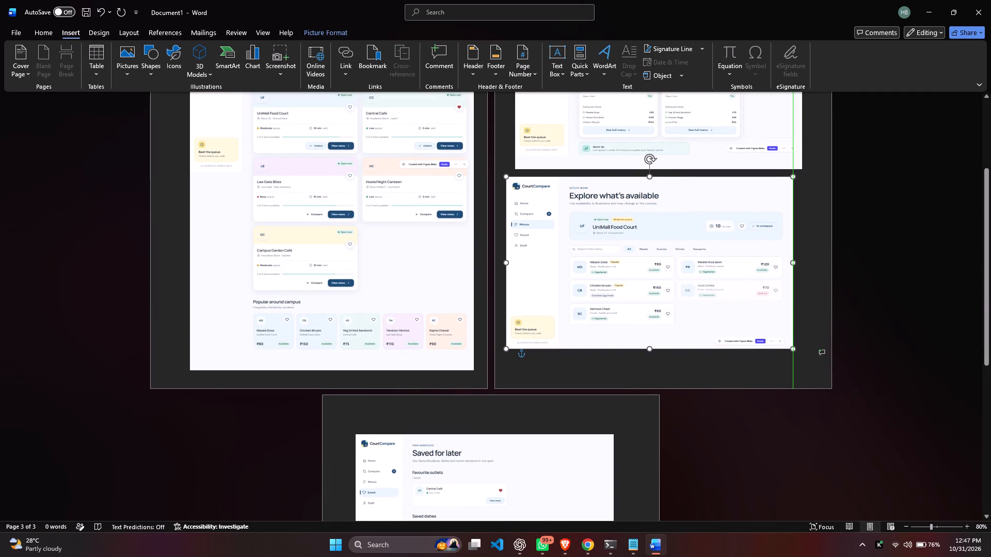
{"action": "left_click_drag", "start_coordinate": [583, 203], "coordinate": [598, 207]}
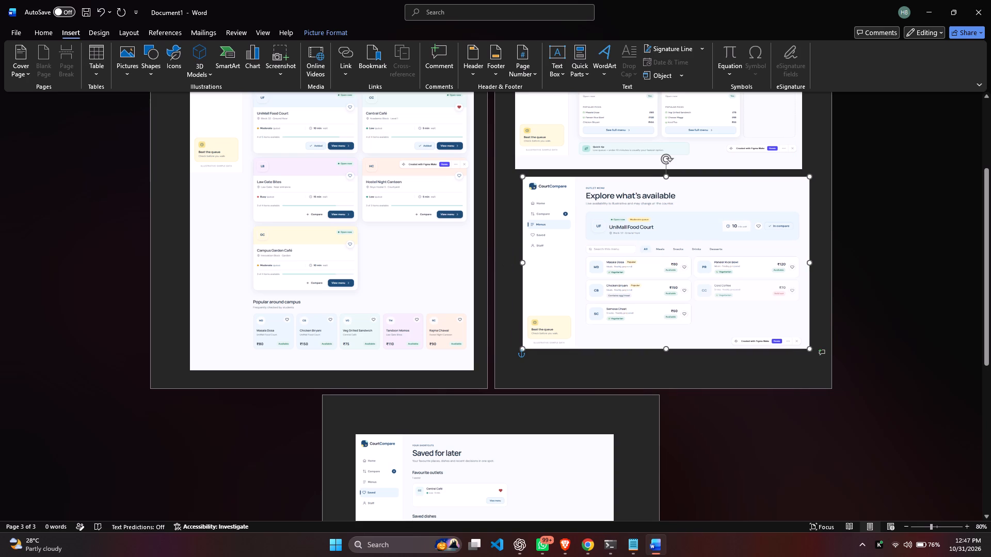
{"action": "left_click_drag", "start_coordinate": [598, 207], "coordinate": [592, 207]}
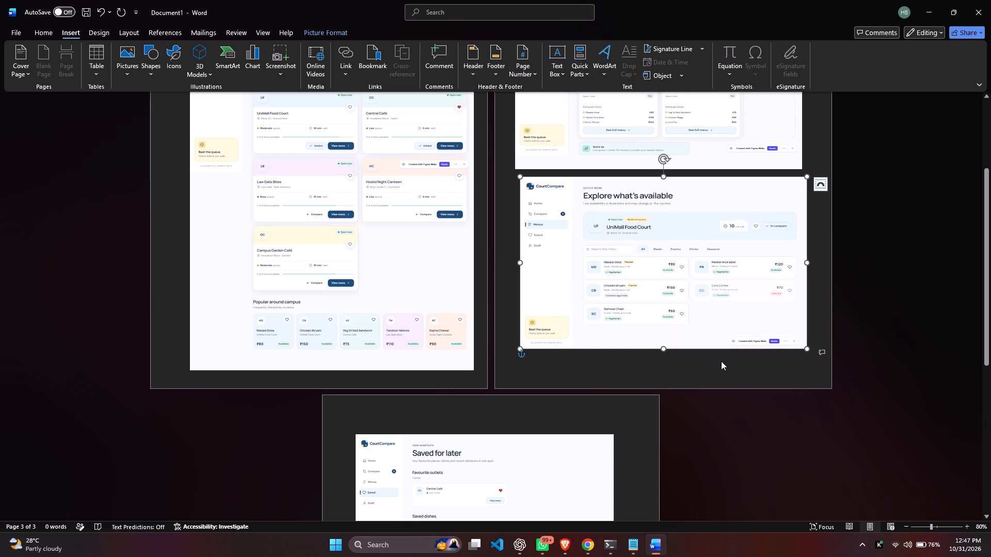
{"action": "left_click", "coordinate": [721, 361]}
Shift the "Explore what's available" picture closer to the second page's left edge and widen it towards the right edge.
{"action": "left_click_drag", "start_coordinate": [610, 271], "coordinate": [594, 274]}
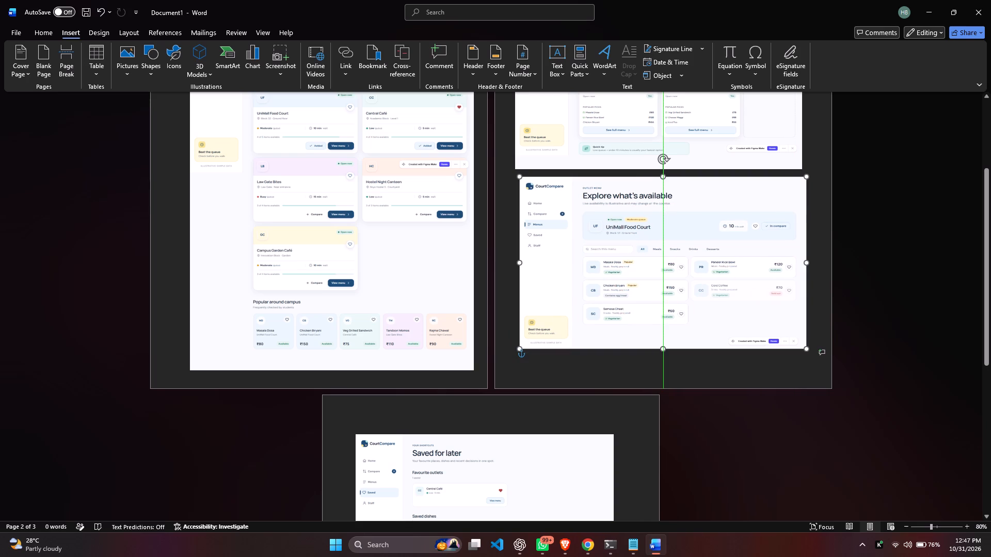
{"action": "left_click_drag", "start_coordinate": [594, 274], "coordinate": [608, 273]}
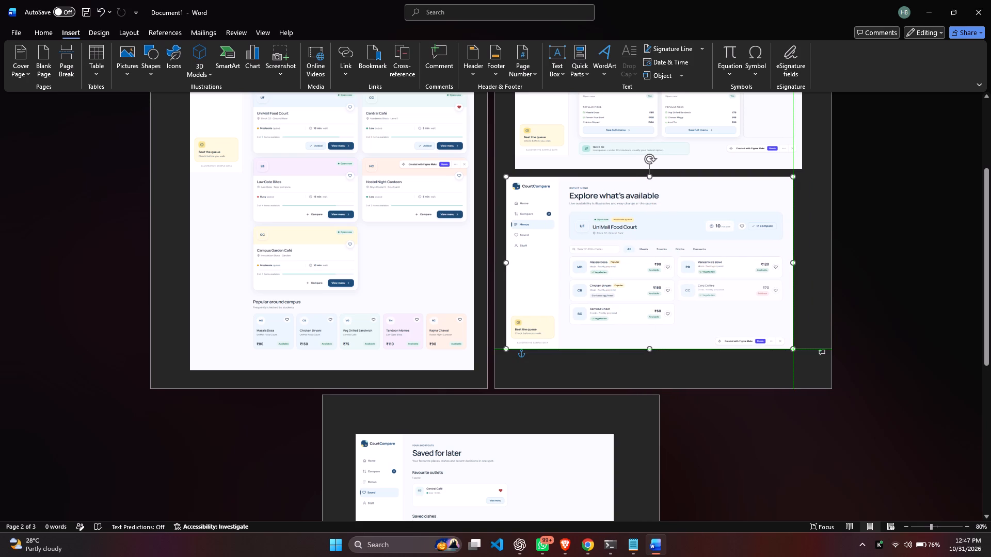
{"action": "left_click_drag", "start_coordinate": [608, 273], "coordinate": [615, 272]}
{"action": "left_click_drag", "start_coordinate": [615, 272], "coordinate": [585, 280]}
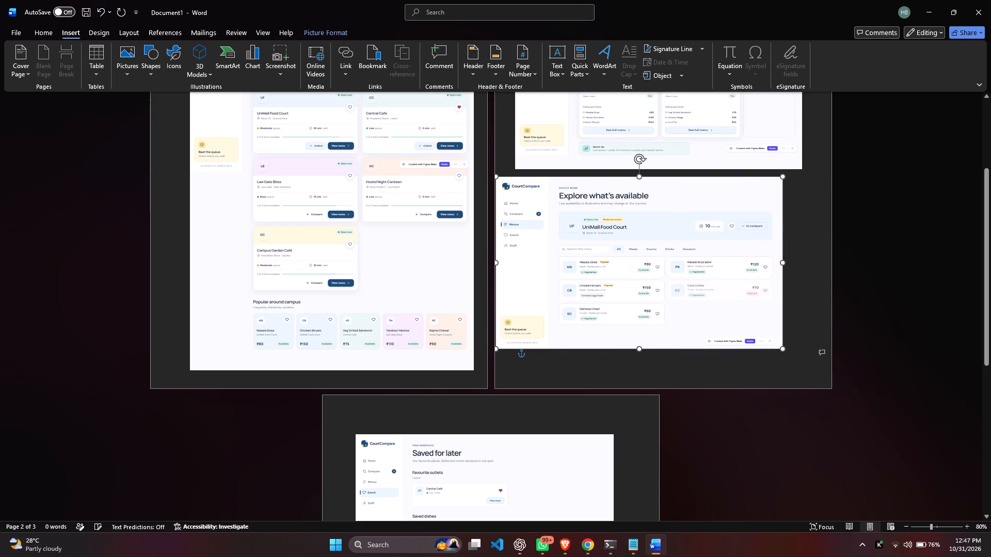
{"action": "left_click_drag", "start_coordinate": [585, 280], "coordinate": [610, 278]}
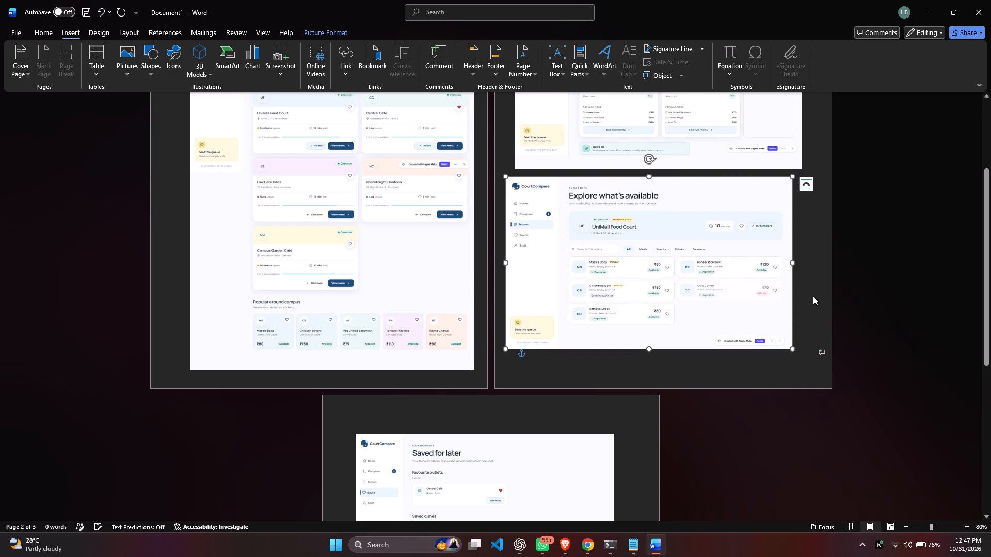
{"action": "left_click_drag", "start_coordinate": [794, 263], "coordinate": [812, 263]}
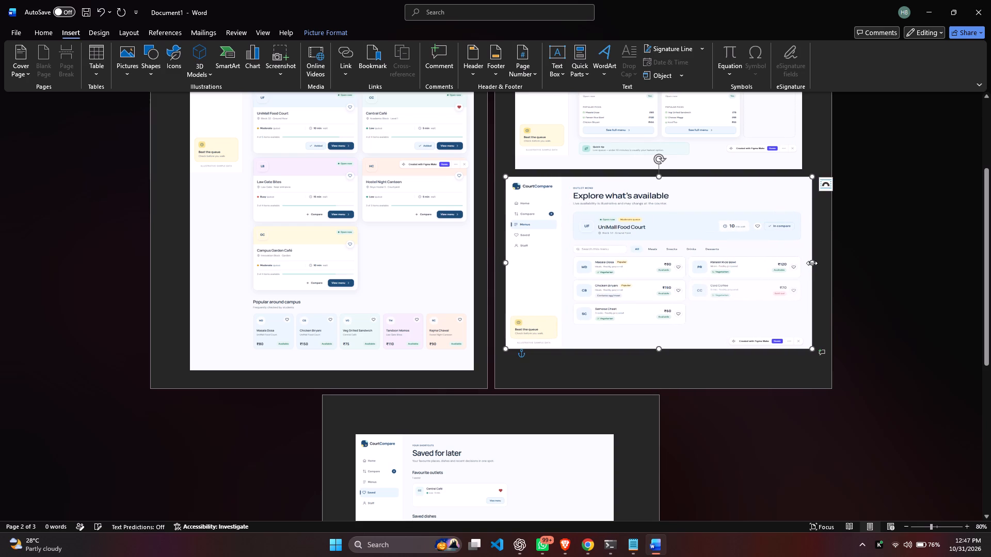
Apply Tight text wrapping to the "Compare your options" picture and align its left edge with the "Explore what's available" picture below.
{"action": "scroll", "coordinate": [812, 263], "scroll_direction": "up", "scroll_amount": 1}
{"action": "left_click", "coordinate": [705, 154]}
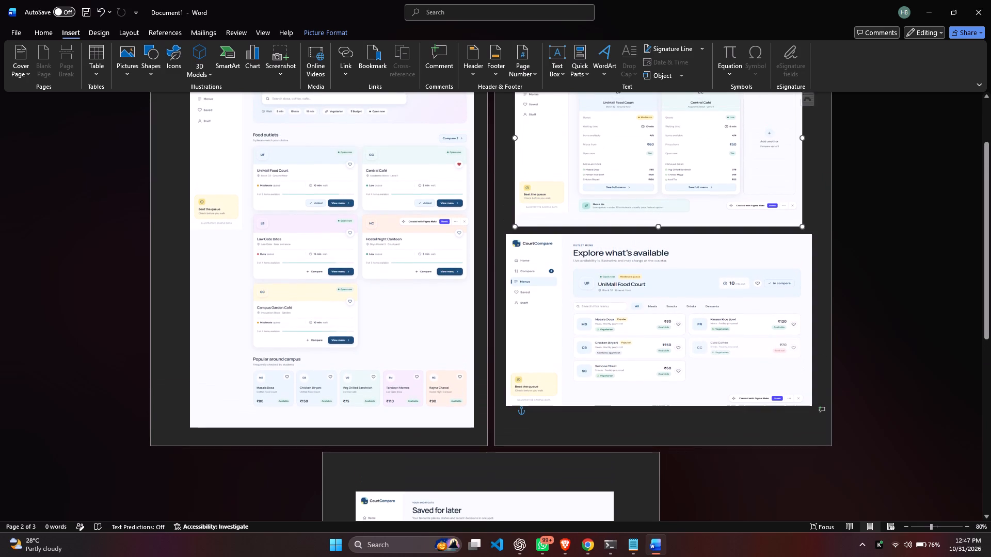
{"action": "left_click_drag", "start_coordinate": [705, 154], "coordinate": [601, 185]}
{"action": "scroll", "coordinate": [601, 185], "scroll_direction": "up", "scroll_amount": 1}
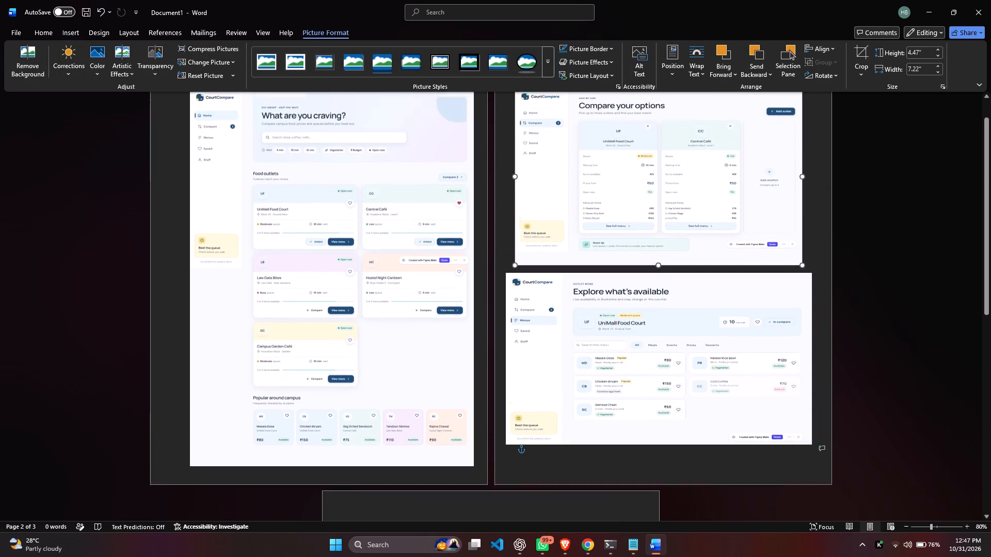
{"action": "scroll", "coordinate": [601, 185], "scroll_direction": "up", "scroll_amount": 1}
{"action": "right_click", "coordinate": [703, 189]}
{"action": "left_click", "coordinate": [605, 190]}
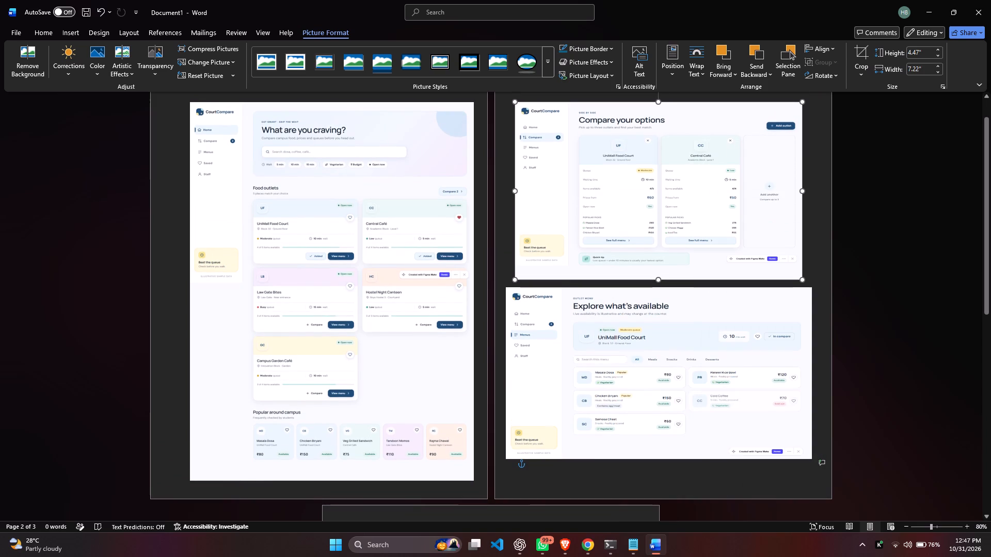
{"action": "left_click", "coordinate": [820, 108]}
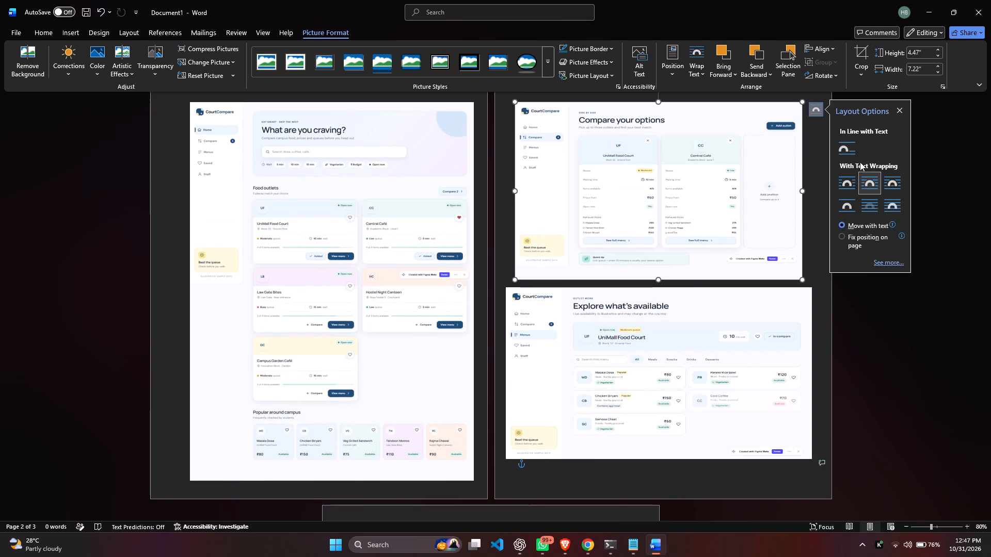
{"action": "left_click", "coordinate": [872, 184]}
{"action": "left_click", "coordinate": [610, 184]}
{"action": "left_click_drag", "start_coordinate": [549, 188], "coordinate": [532, 192]}
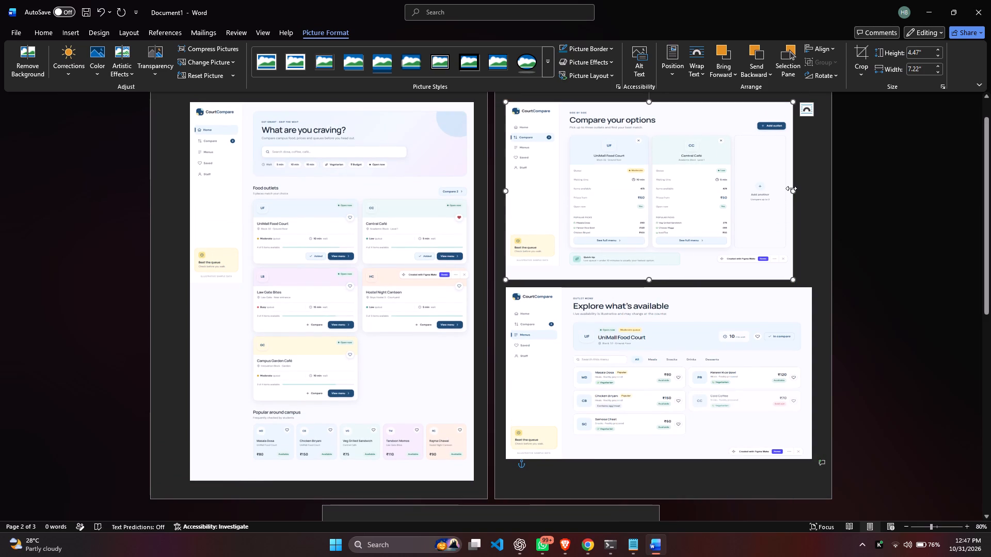
Widen the "Compare your options" picture to about 7.71" so its right edge matches the picture below.
{"action": "left_click_drag", "start_coordinate": [792, 190], "coordinate": [820, 207]}
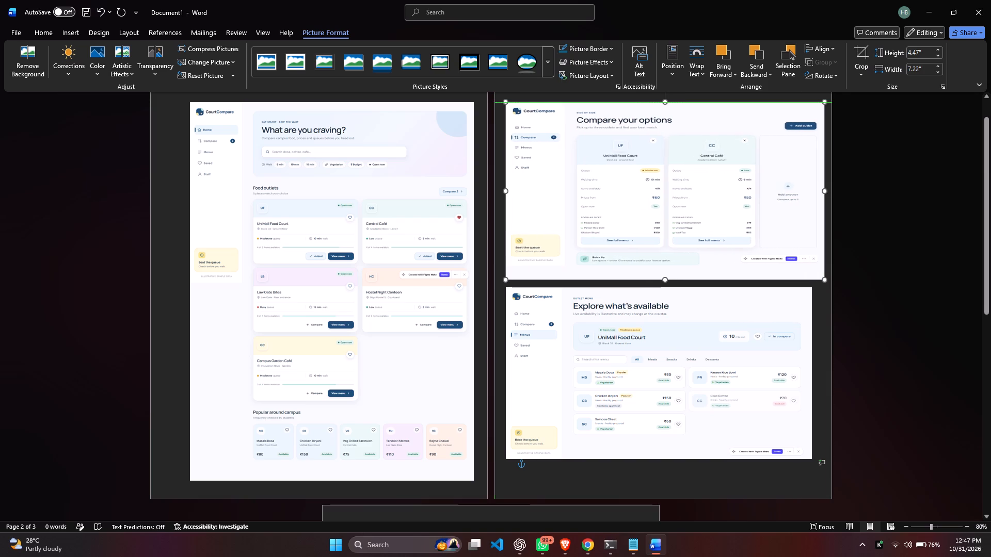
{"action": "left_click_drag", "start_coordinate": [820, 207], "coordinate": [812, 208]}
{"action": "left_click", "coordinate": [817, 317]}
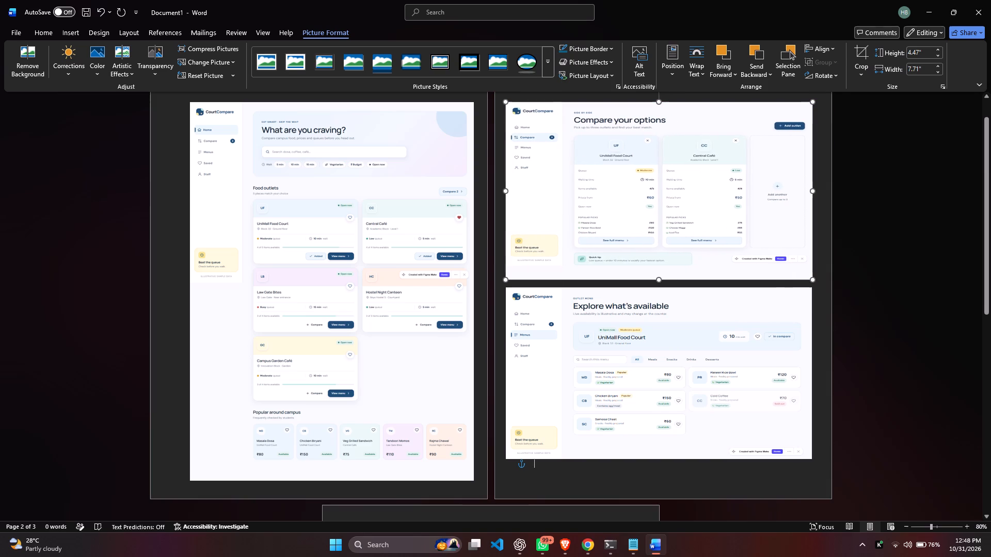
Insert the "Outlet dashboard" screenshot, file (4) from the Figma ca3 folder, below the "Saved for later" picture on the third page.
{"action": "scroll", "coordinate": [817, 317], "scroll_direction": "down", "scroll_amount": 14}
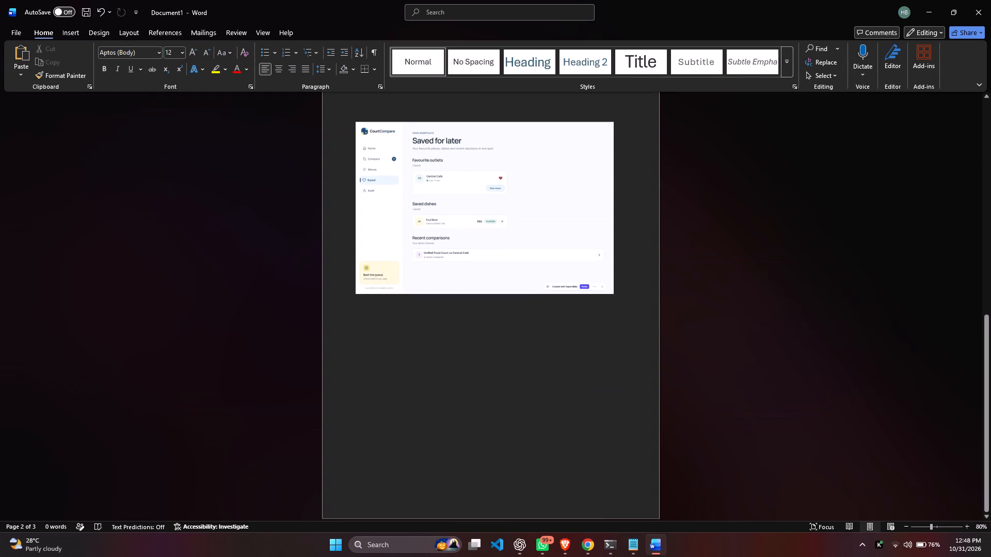
{"action": "left_click", "coordinate": [451, 380]}
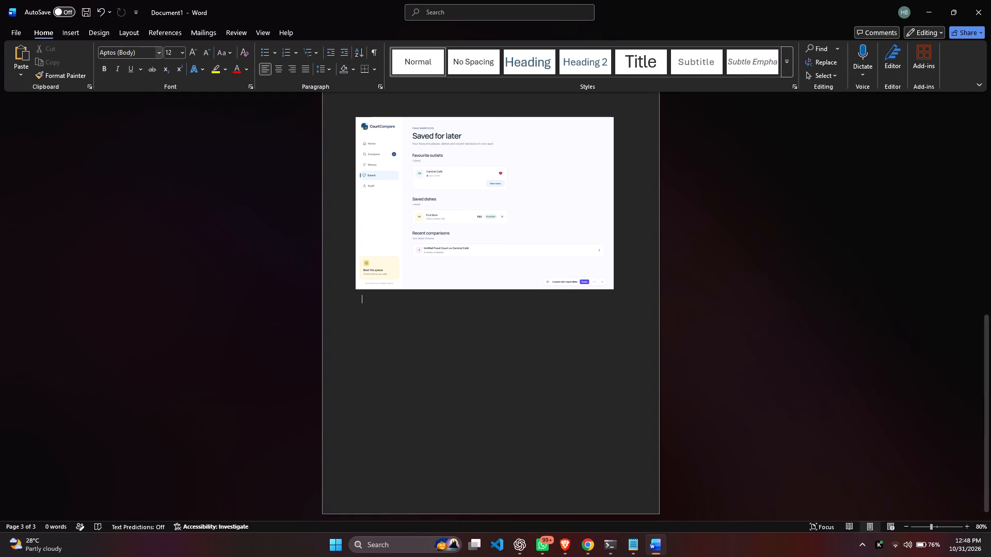
{"action": "left_click", "coordinate": [78, 33]}
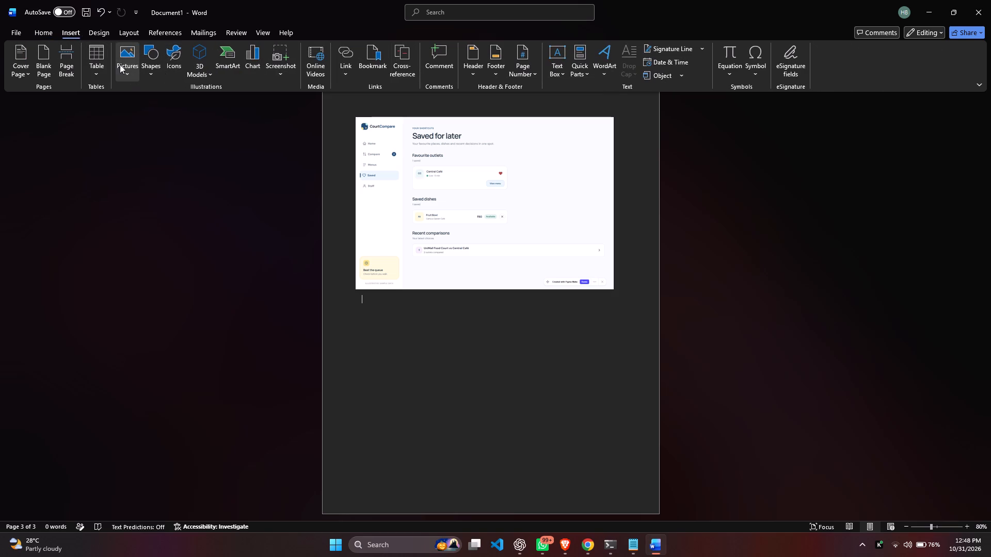
{"action": "left_click", "coordinate": [124, 69]}
{"action": "left_click", "coordinate": [142, 105]}
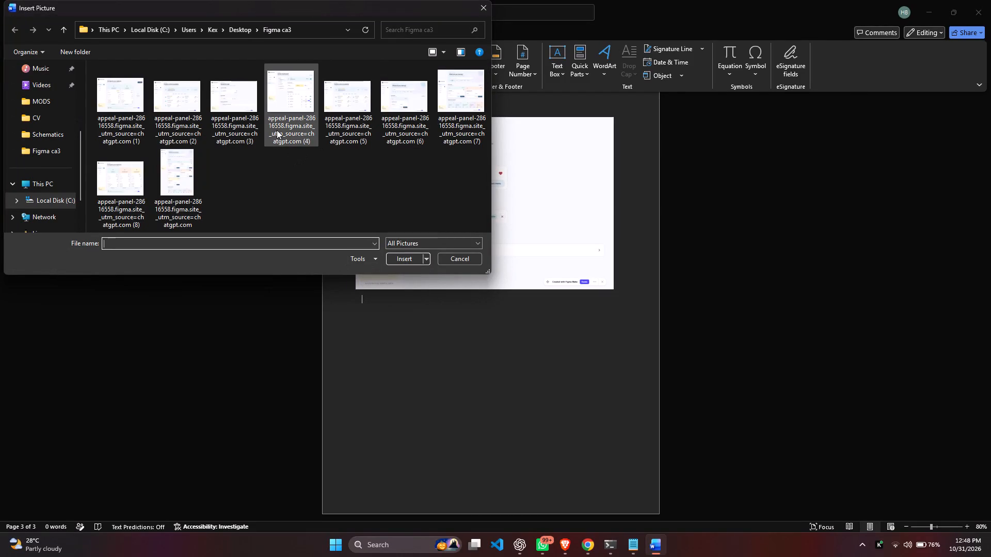
{"action": "double_click", "coordinate": [277, 130]}
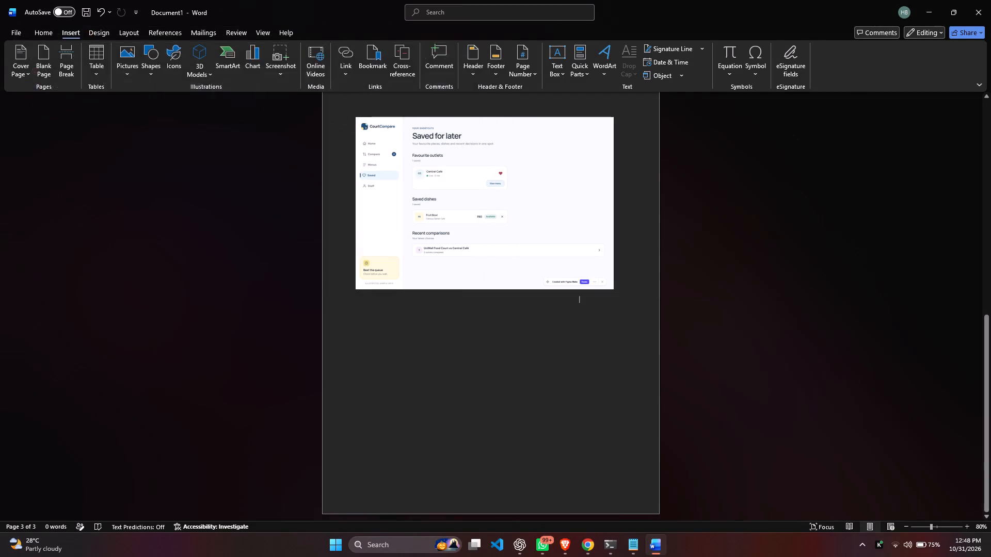
Set the text wrapping of the "Outlet dashboard" picture to Tight.
{"action": "left_click_drag", "start_coordinate": [474, 369], "coordinate": [473, 304]}
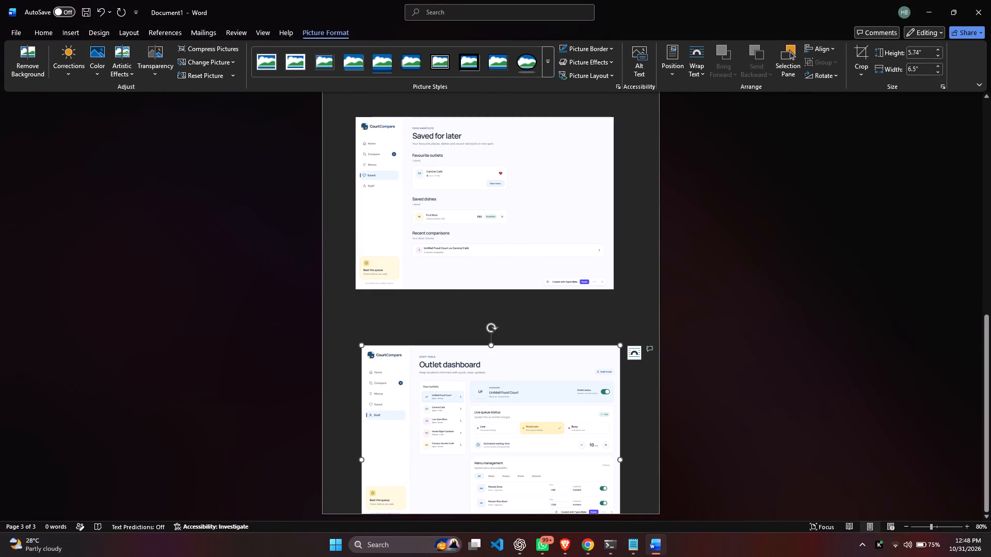
{"action": "left_click", "coordinate": [482, 429]}
{"action": "left_click", "coordinate": [636, 355]}
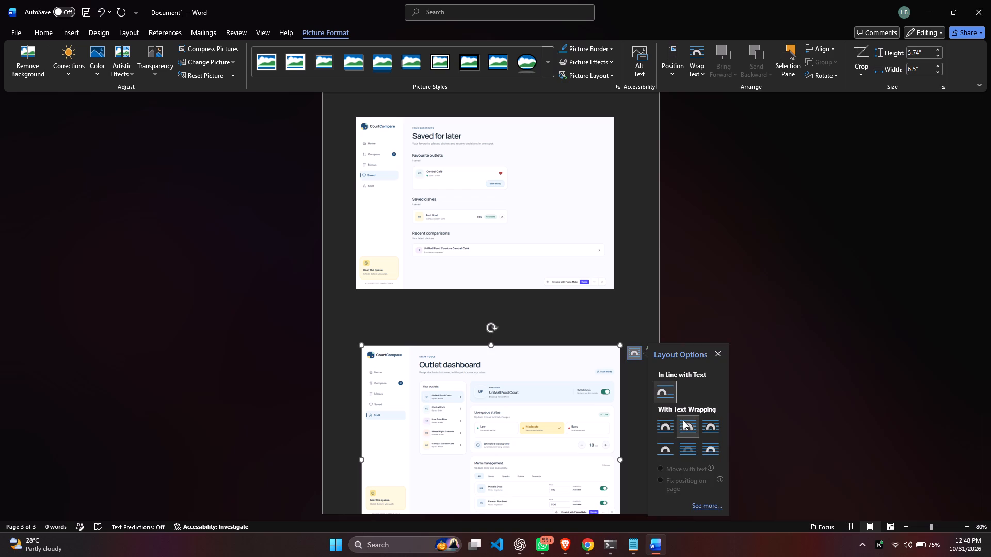
{"action": "left_click", "coordinate": [682, 421]}
{"action": "left_click", "coordinate": [551, 395]}
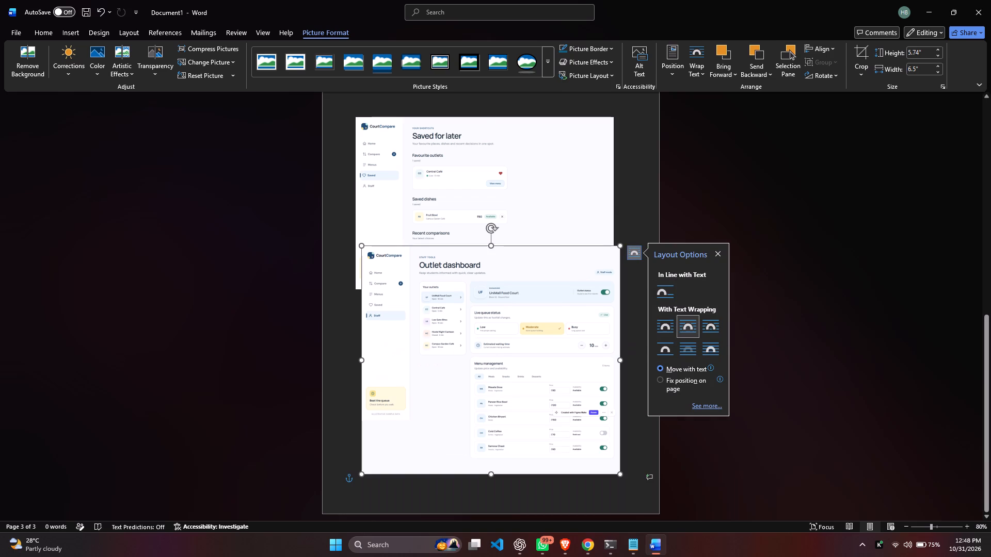
Shift the "Saved for later" picture slightly left and shrink its height to about 3.23" so it ends above the "Outlet dashboard" picture.
{"action": "left_click", "coordinate": [530, 237]}
{"action": "left_click_drag", "start_coordinate": [526, 225], "coordinate": [521, 186]}
{"action": "left_click_drag", "start_coordinate": [479, 290], "coordinate": [479, 245]}
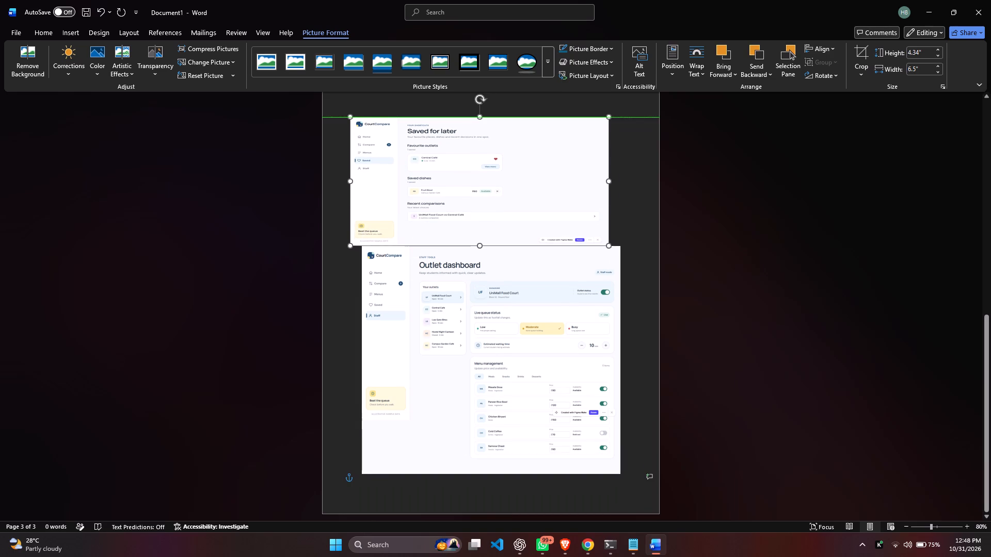
{"action": "left_click_drag", "start_coordinate": [479, 245], "coordinate": [479, 245]}
Move the "Outlet dashboard" picture left and lower its top edge to a height of about 5.6", leaving a small gap below "Saved for later".
{"action": "left_click_drag", "start_coordinate": [484, 313], "coordinate": [469, 382]}
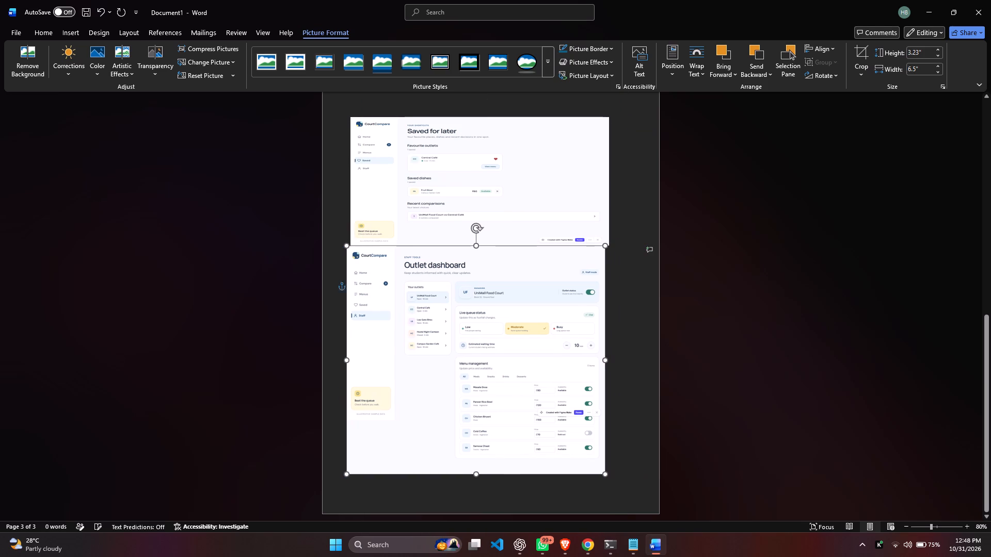
{"action": "left_click_drag", "start_coordinate": [469, 382], "coordinate": [469, 393]}
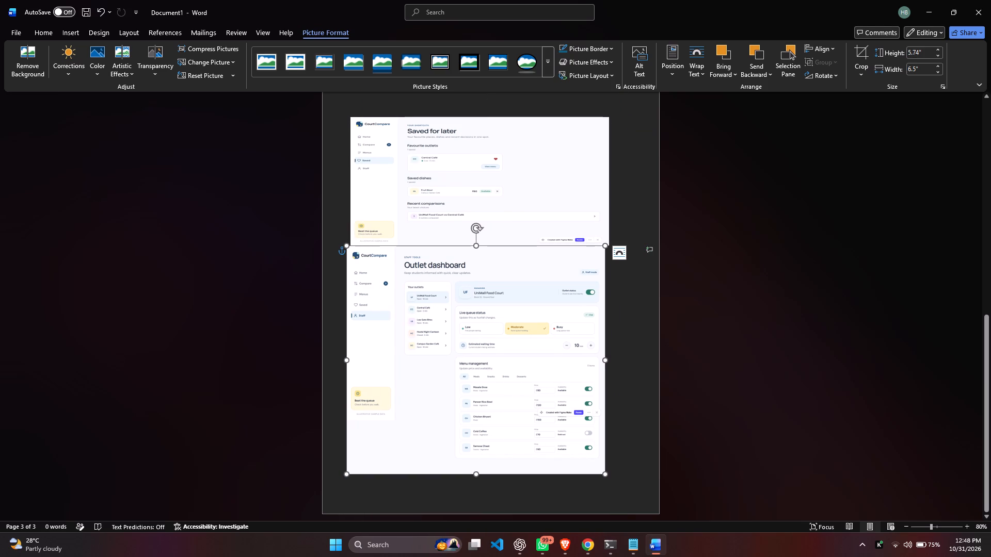
{"action": "left_click_drag", "start_coordinate": [476, 247], "coordinate": [479, 253]}
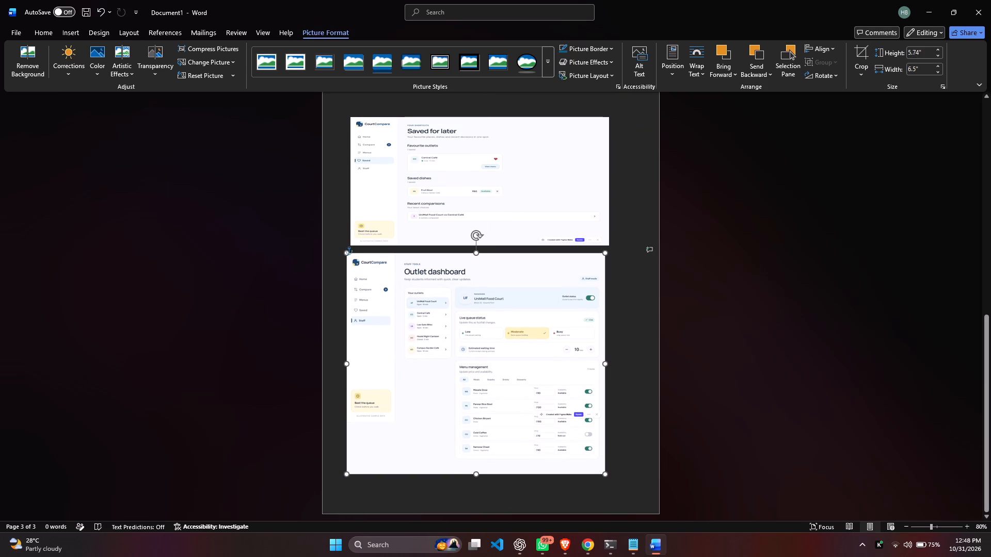
{"action": "left_click_drag", "start_coordinate": [479, 253], "coordinate": [480, 252]}
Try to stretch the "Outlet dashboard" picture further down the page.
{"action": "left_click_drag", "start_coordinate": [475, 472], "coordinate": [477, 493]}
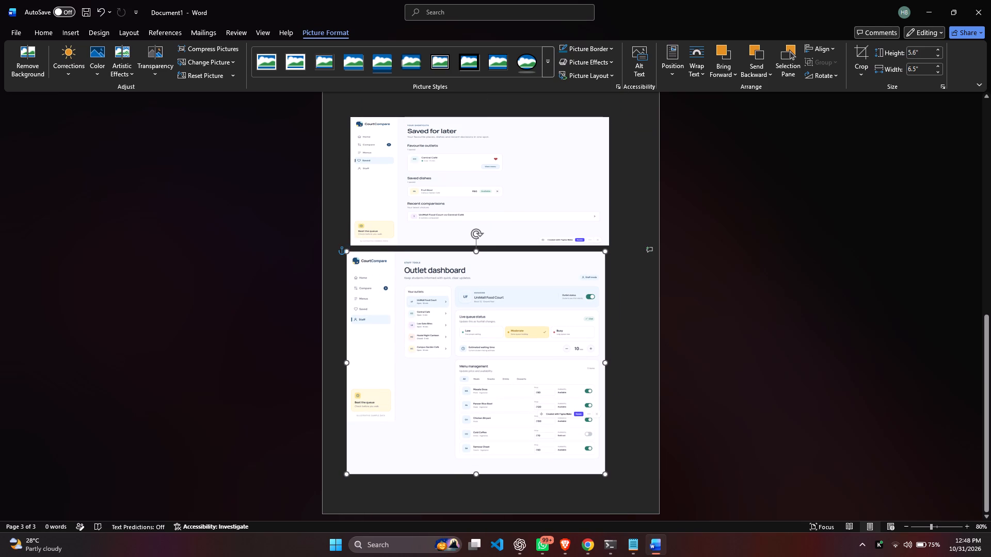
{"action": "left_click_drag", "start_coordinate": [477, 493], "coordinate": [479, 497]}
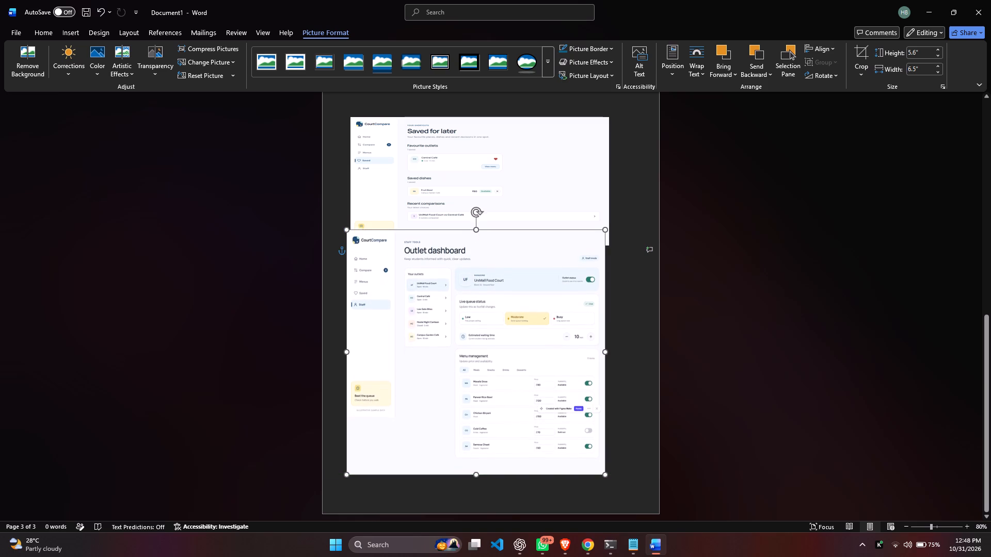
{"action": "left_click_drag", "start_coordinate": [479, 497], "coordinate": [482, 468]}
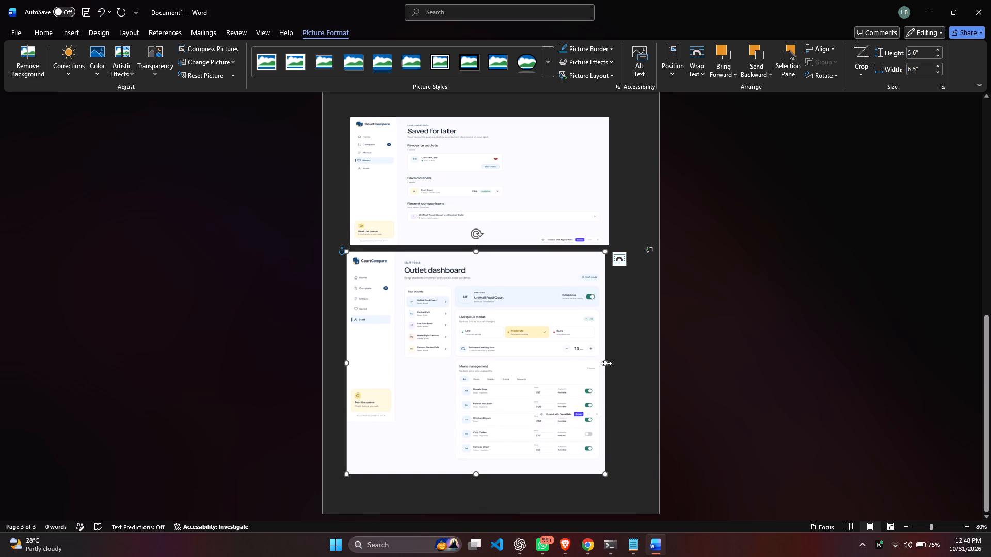
Widen the "Outlet dashboard" picture to about 7.22" and the "Saved for later" picture to about 7.14" so their right edges line up.
{"action": "left_click_drag", "start_coordinate": [605, 363], "coordinate": [634, 366]}
{"action": "left_click", "coordinate": [518, 209]}
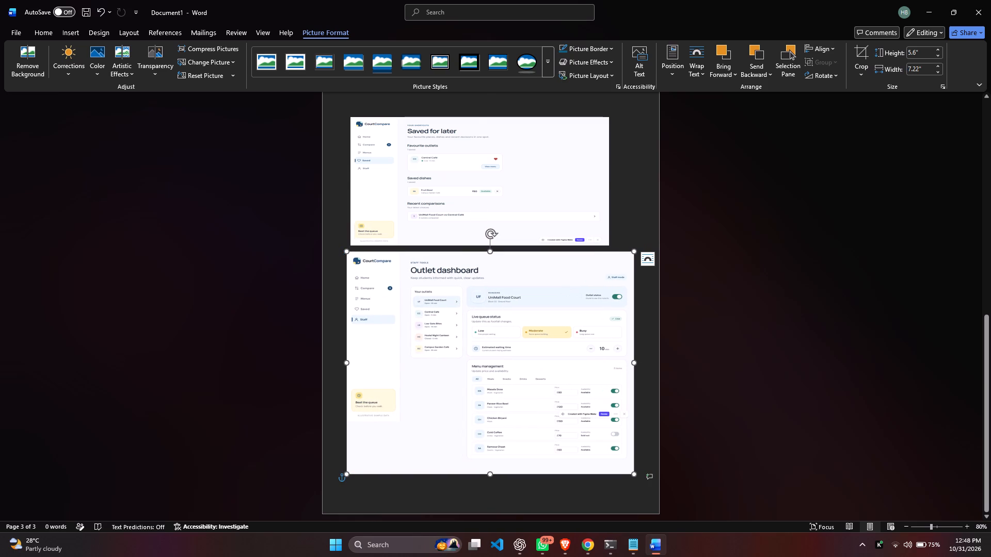
{"action": "left_click_drag", "start_coordinate": [610, 181], "coordinate": [619, 182]}
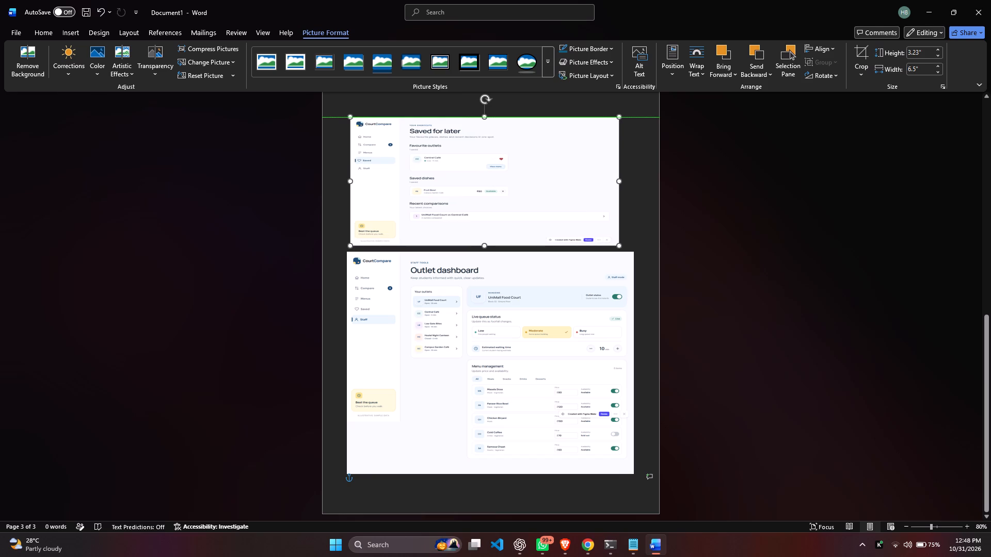
{"action": "left_click_drag", "start_coordinate": [619, 182], "coordinate": [634, 191]}
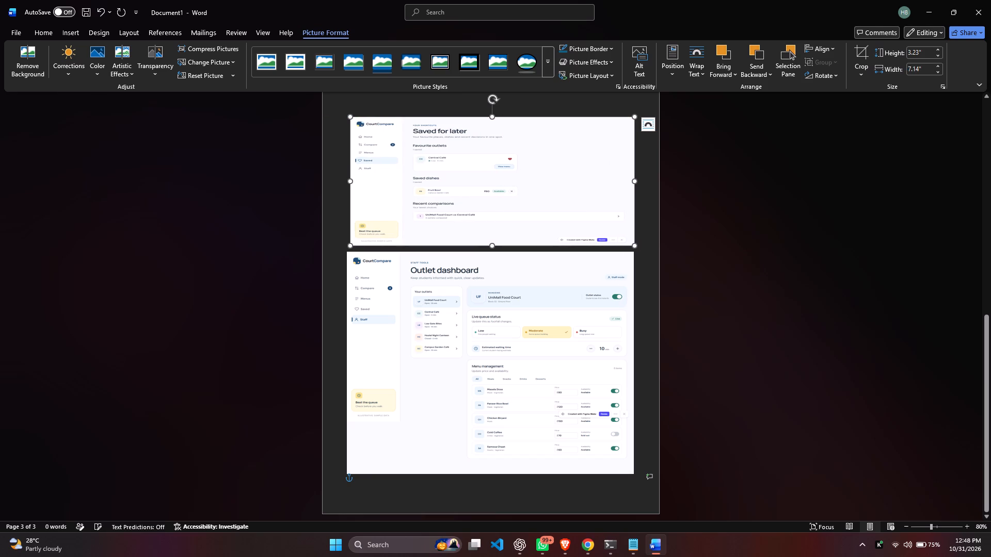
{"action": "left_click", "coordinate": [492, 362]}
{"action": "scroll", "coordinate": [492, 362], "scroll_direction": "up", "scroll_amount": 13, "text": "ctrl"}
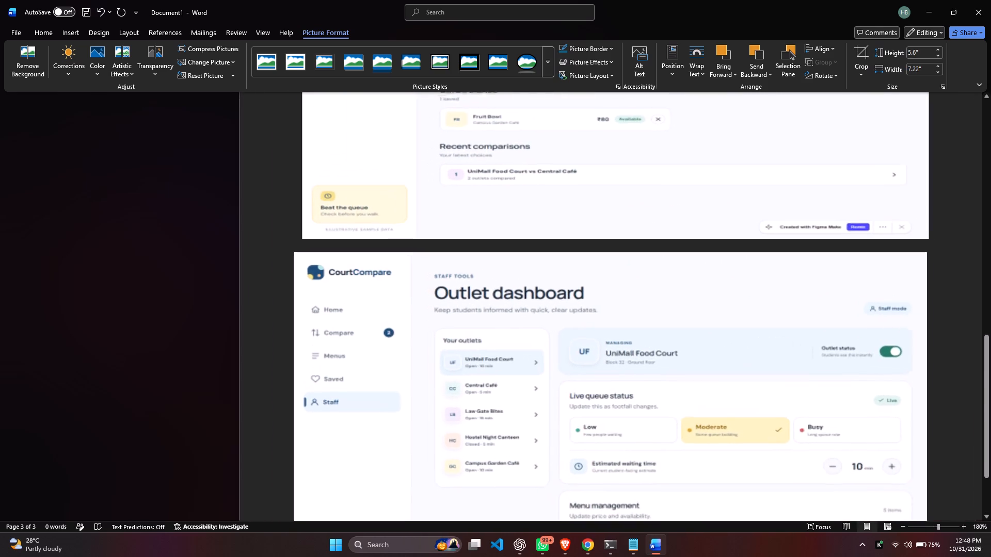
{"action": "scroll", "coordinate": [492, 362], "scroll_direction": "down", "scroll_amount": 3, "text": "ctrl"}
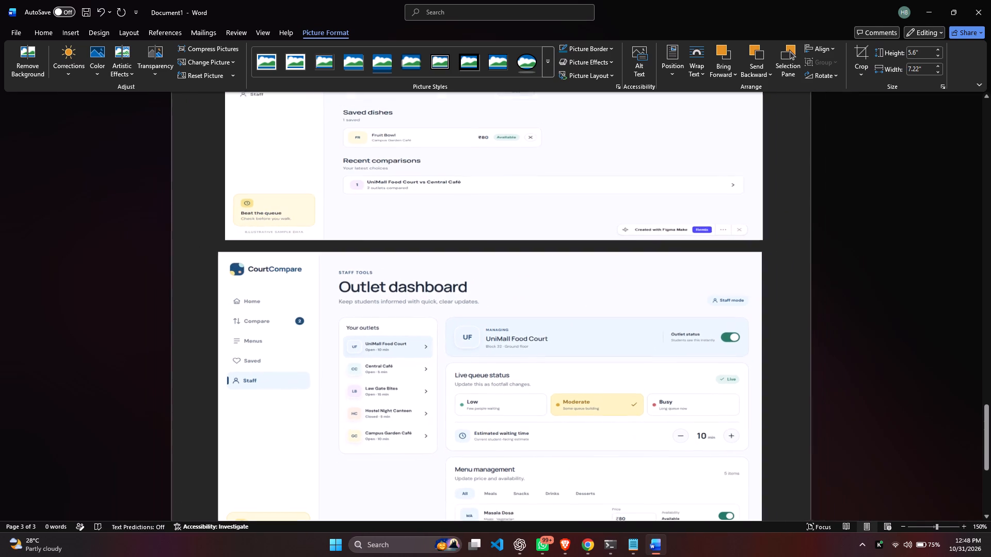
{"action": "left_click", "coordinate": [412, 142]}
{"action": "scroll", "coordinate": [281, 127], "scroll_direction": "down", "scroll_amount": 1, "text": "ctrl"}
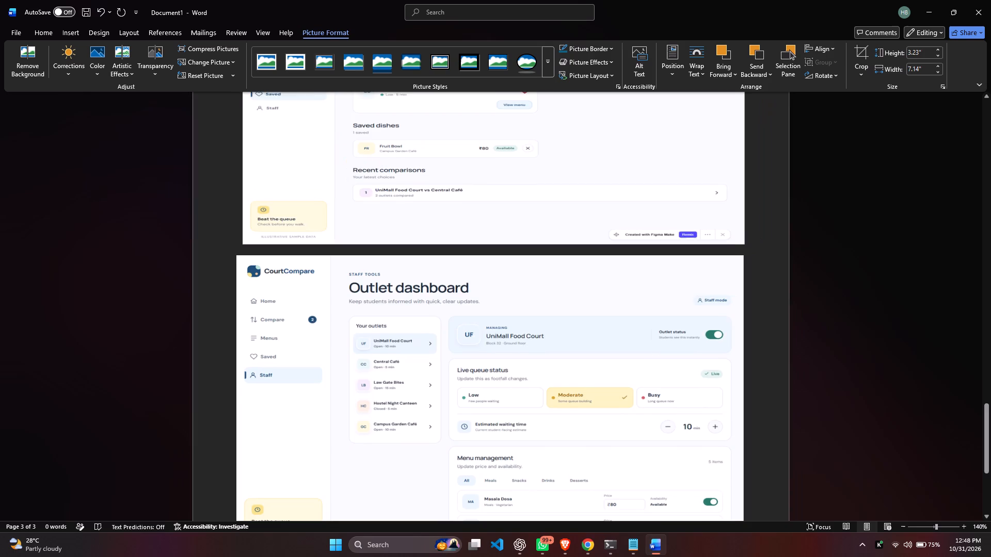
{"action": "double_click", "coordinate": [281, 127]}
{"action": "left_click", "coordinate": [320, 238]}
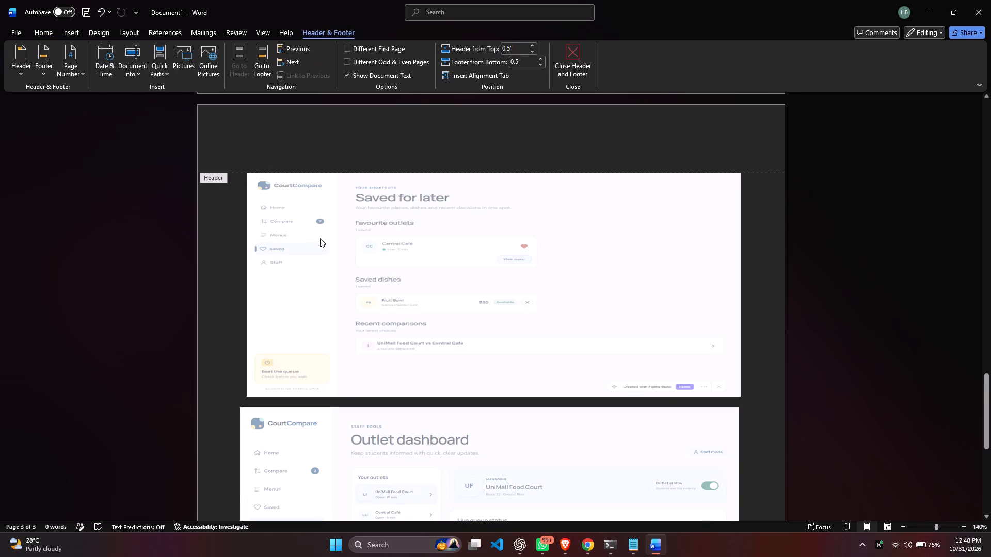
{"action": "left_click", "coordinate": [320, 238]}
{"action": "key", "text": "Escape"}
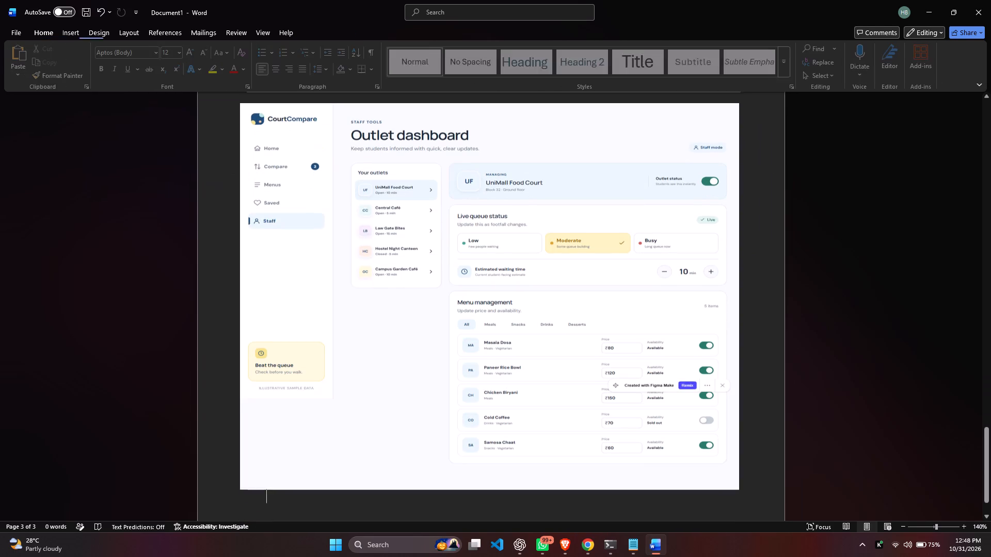
Nudge the "Saved for later" picture slightly left to line it up with the "Outlet dashboard" picture below.
{"action": "scroll", "coordinate": [309, 290], "scroll_direction": "down", "scroll_amount": 2}
{"action": "scroll", "coordinate": [309, 290], "scroll_direction": "up", "scroll_amount": 6}
{"action": "left_click", "coordinate": [334, 296]}
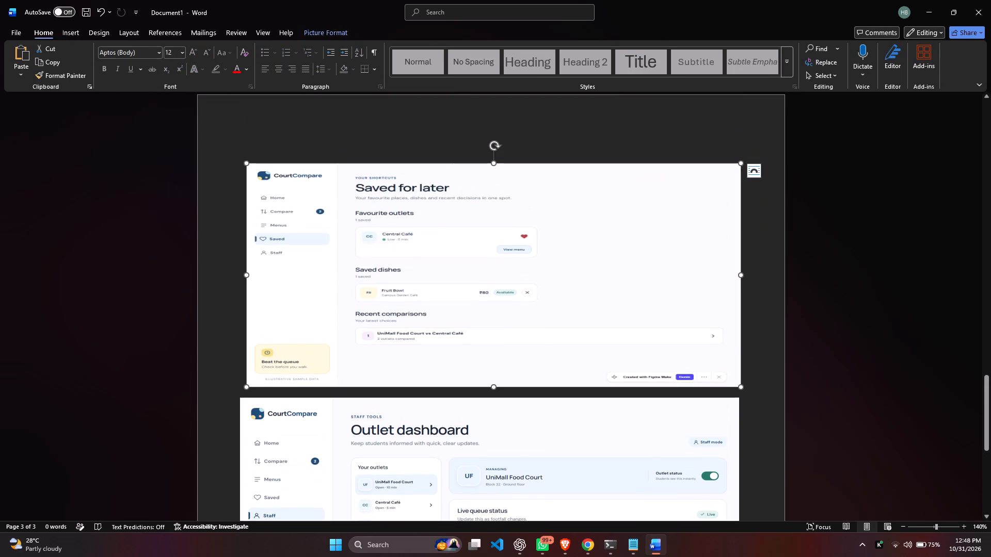
{"action": "left_click_drag", "start_coordinate": [334, 296], "coordinate": [324, 292]}
Add a new empty line at the text cursor below the pictures on the third page.
{"action": "scroll", "coordinate": [324, 292], "scroll_direction": "down", "scroll_amount": 5, "text": "ctrl"}
{"action": "scroll", "coordinate": [324, 292], "scroll_direction": "up", "scroll_amount": 10}
{"action": "scroll", "coordinate": [324, 292], "scroll_direction": "down", "scroll_amount": 5}
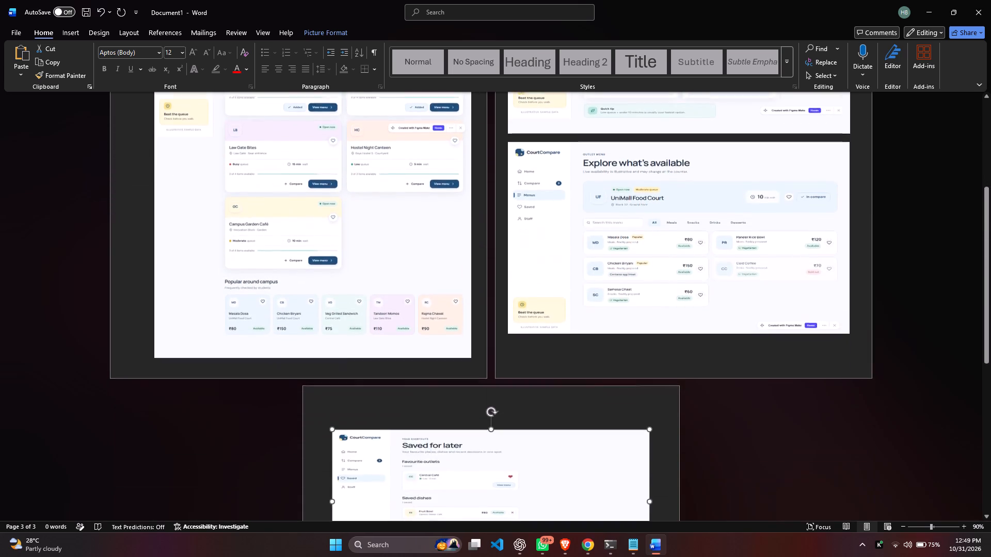
{"action": "scroll", "coordinate": [324, 292], "scroll_direction": "down", "scroll_amount": 4}
{"action": "left_click", "coordinate": [68, 24]}
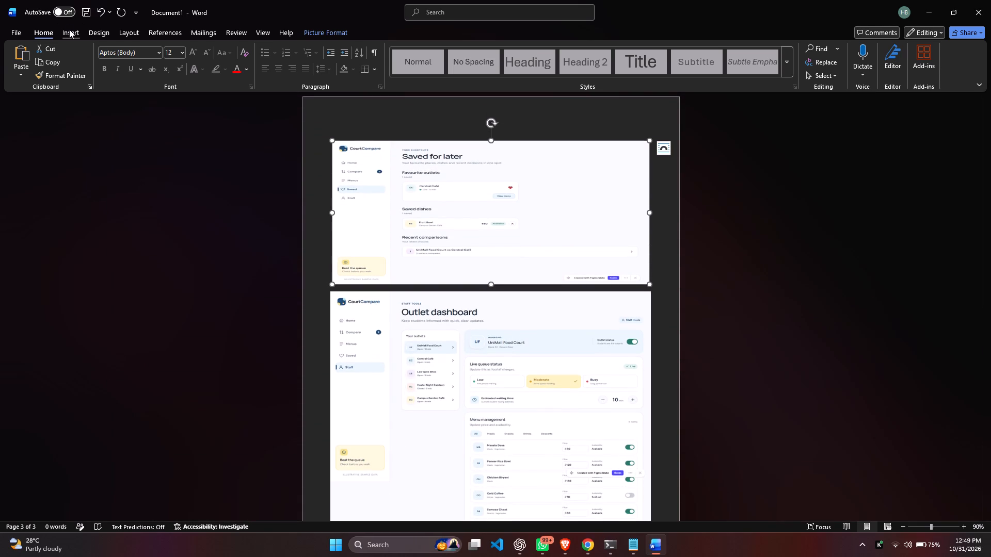
{"action": "left_click", "coordinate": [69, 29]}
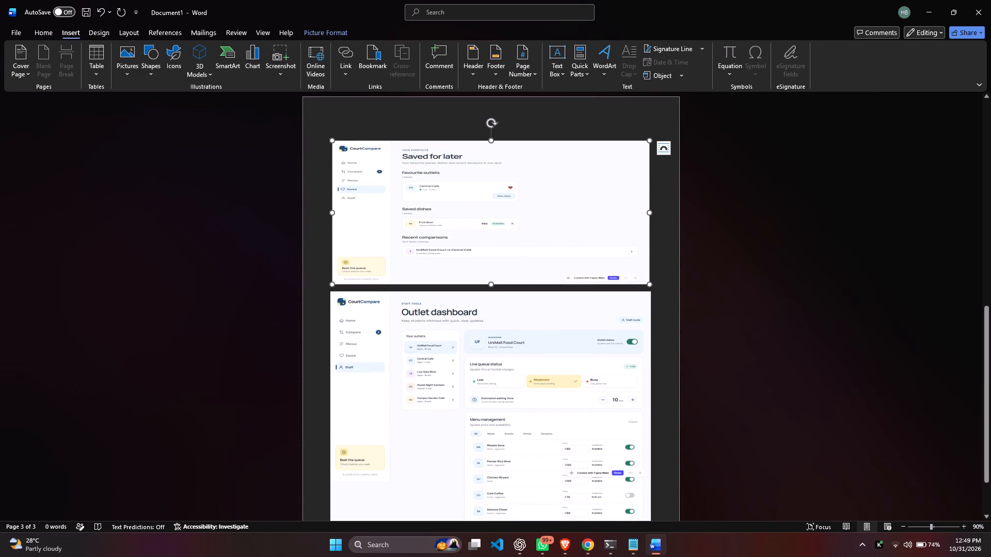
{"action": "left_click", "coordinate": [666, 224]}
{"action": "scroll", "coordinate": [666, 224], "scroll_direction": "down", "scroll_amount": 1}
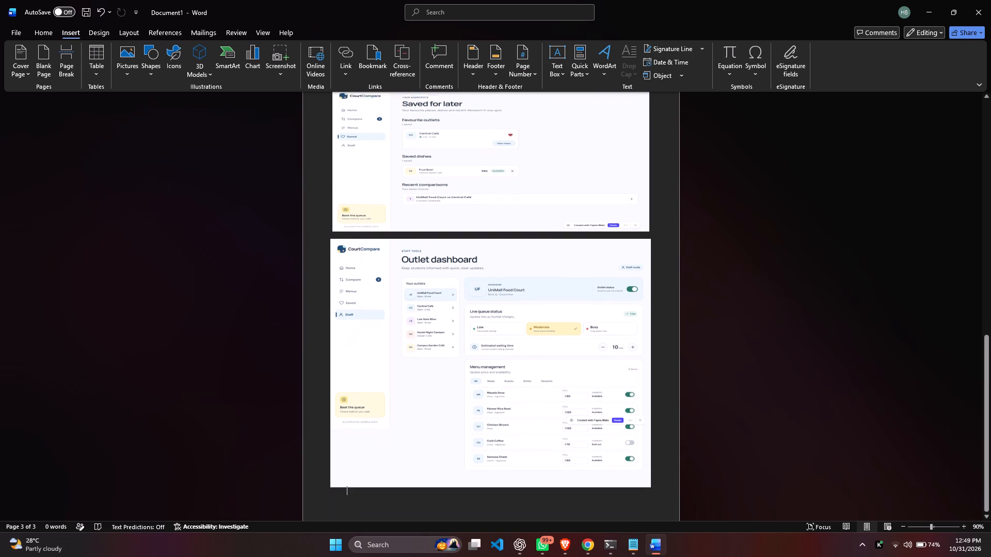
{"action": "scroll", "coordinate": [666, 224], "scroll_direction": "down", "scroll_amount": 1}
{"action": "key", "text": "Return"}
Move the "Saved for later" picture to the top of the blank third page and stretch its height to about 4.27".
{"action": "scroll", "coordinate": [666, 224], "scroll_direction": "up", "scroll_amount": 2}
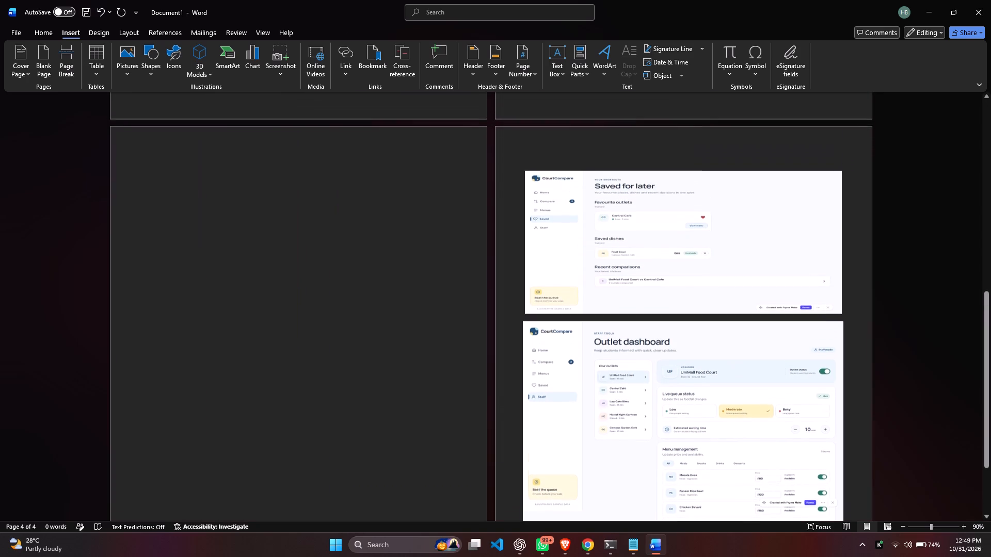
{"action": "scroll", "coordinate": [666, 224], "scroll_direction": "up", "scroll_amount": 2}
{"action": "left_click_drag", "start_coordinate": [753, 279], "coordinate": [431, 269]}
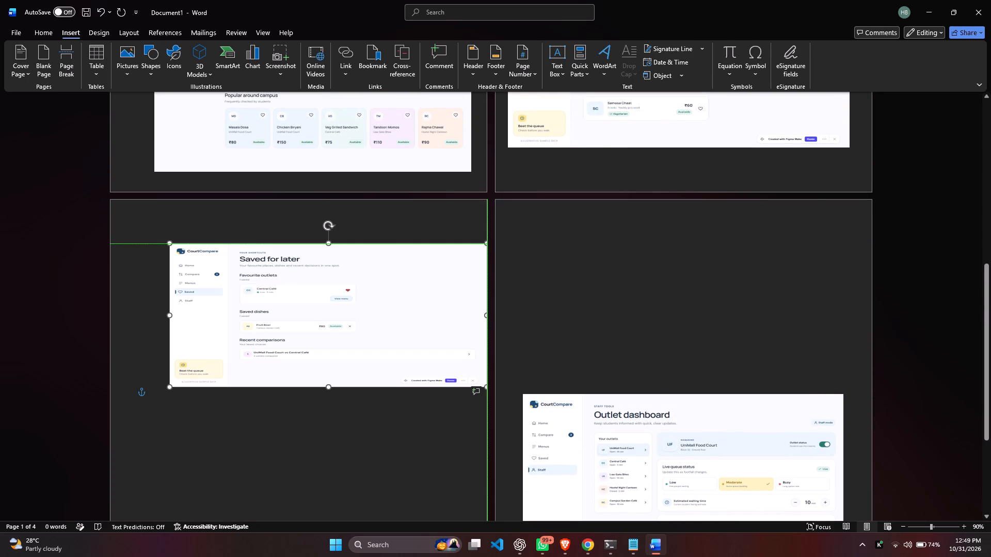
{"action": "left_click_drag", "start_coordinate": [431, 269], "coordinate": [396, 265]}
{"action": "left_click_drag", "start_coordinate": [388, 282], "coordinate": [361, 272]}
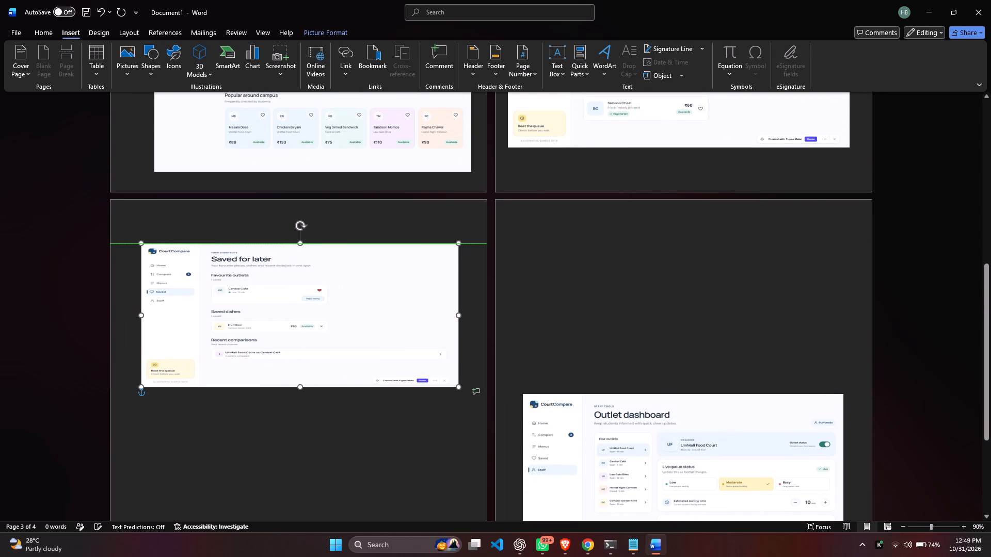
{"action": "left_click_drag", "start_coordinate": [361, 272], "coordinate": [352, 272]}
{"action": "left_click_drag", "start_coordinate": [297, 387], "coordinate": [304, 433]}
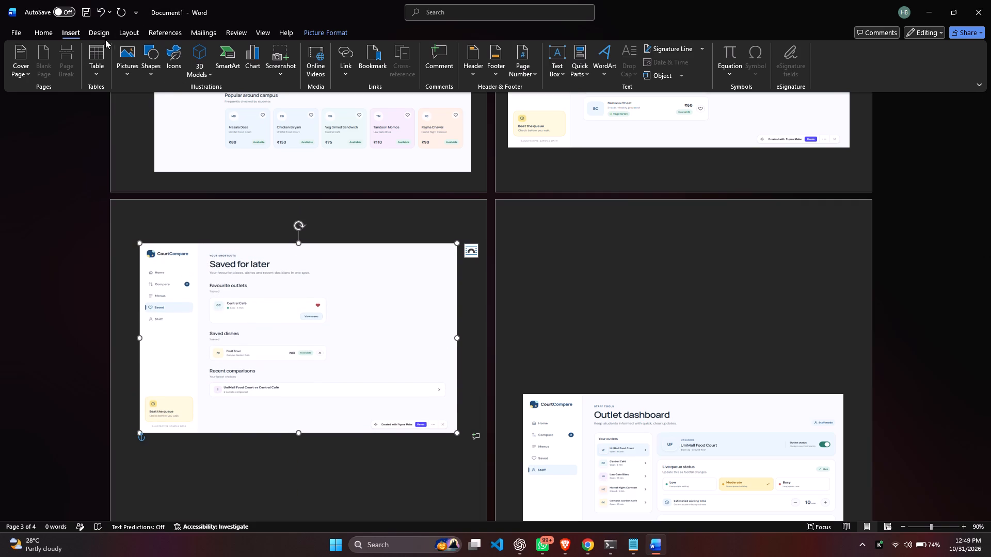
Insert the "What are you craving?" screenshot, the sixth file in the Figma ca3 folder, below "Saved for later" on the third page.
{"action": "left_click", "coordinate": [124, 75]}
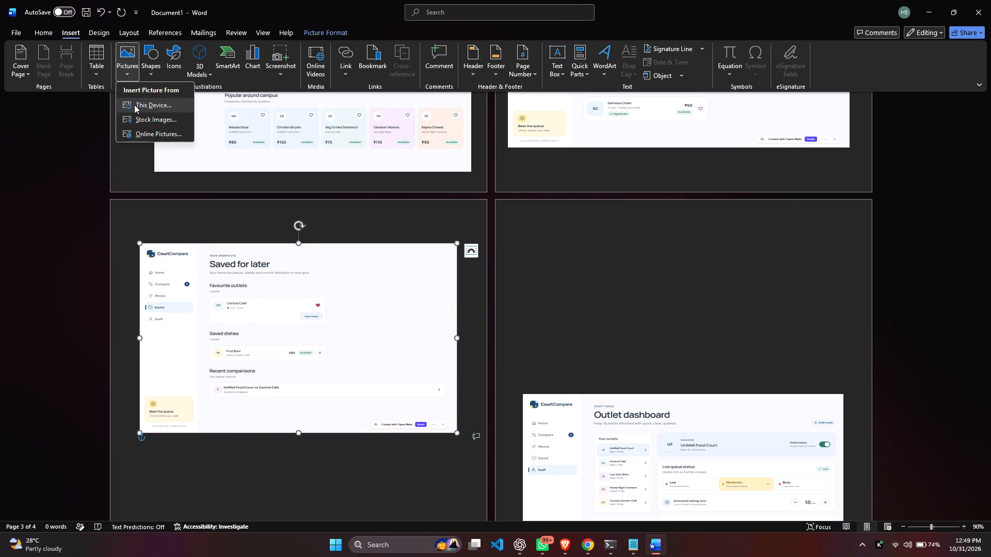
{"action": "left_click", "coordinate": [134, 105]}
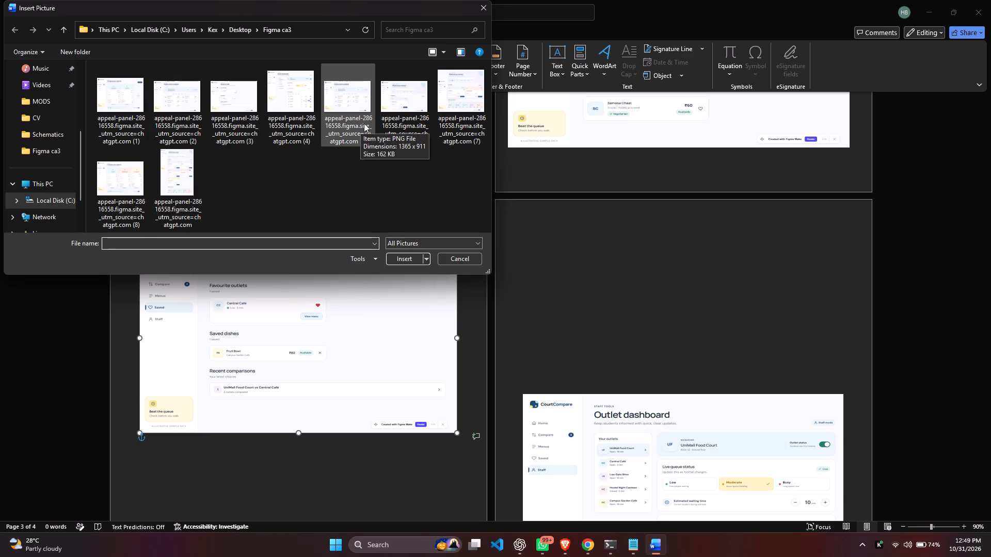
{"action": "double_click", "coordinate": [389, 119]}
{"action": "scroll", "coordinate": [389, 119], "scroll_direction": "down", "scroll_amount": 1}
{"action": "left_click", "coordinate": [372, 240]}
{"action": "left_click", "coordinate": [361, 350]}
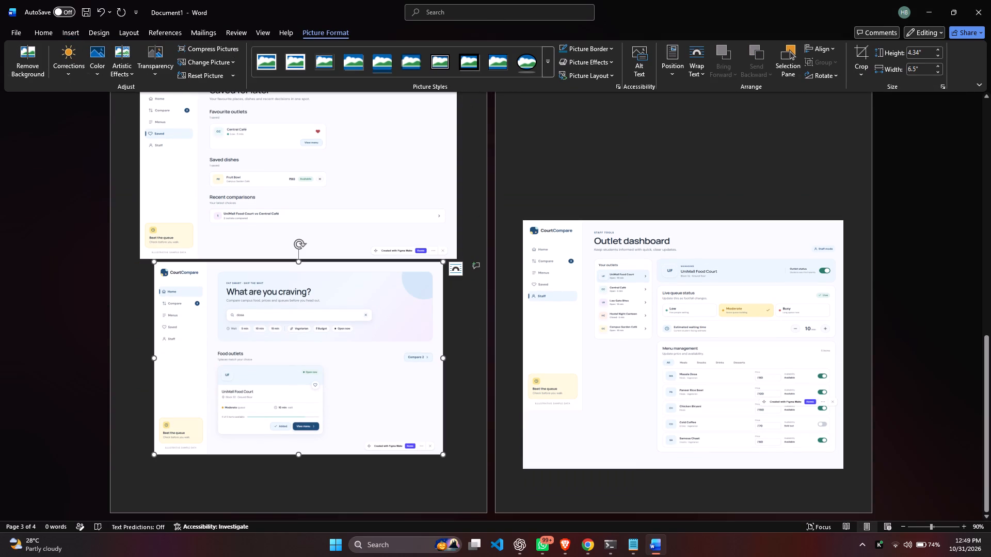
Set the text wrapping of the "What are you craving?" picture to Square.
{"action": "left_click_drag", "start_coordinate": [361, 350], "coordinate": [292, 422]}
{"action": "left_click_drag", "start_coordinate": [292, 422], "coordinate": [274, 419]}
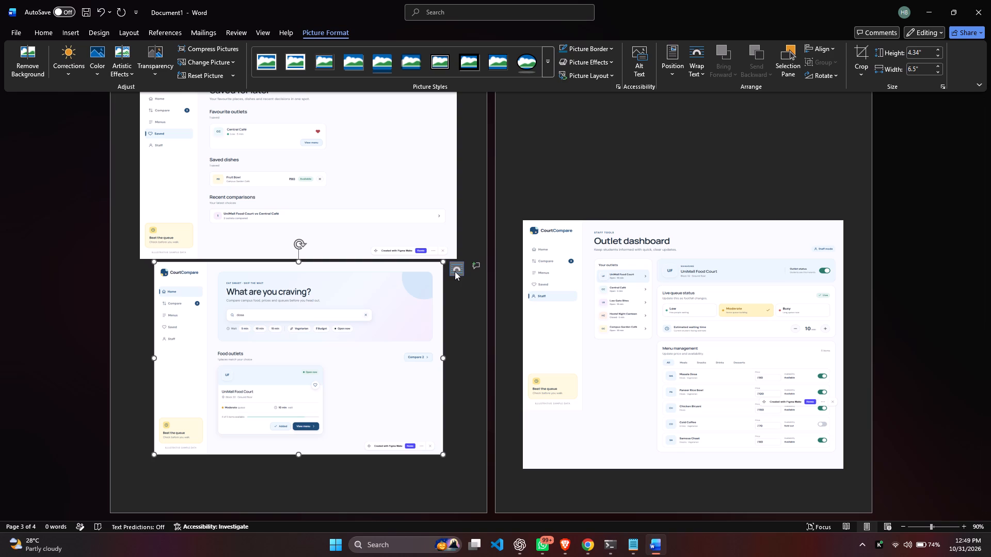
{"action": "left_click", "coordinate": [455, 271]}
{"action": "left_click", "coordinate": [488, 333]}
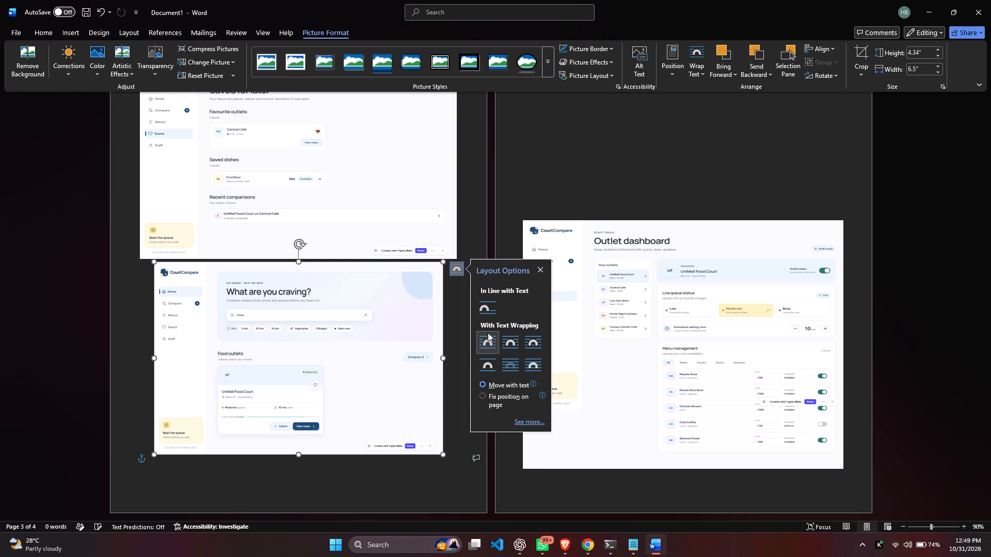
{"action": "left_click", "coordinate": [315, 354]}
{"action": "left_click_drag", "start_coordinate": [315, 354], "coordinate": [318, 403]}
{"action": "left_click", "coordinate": [318, 403]}
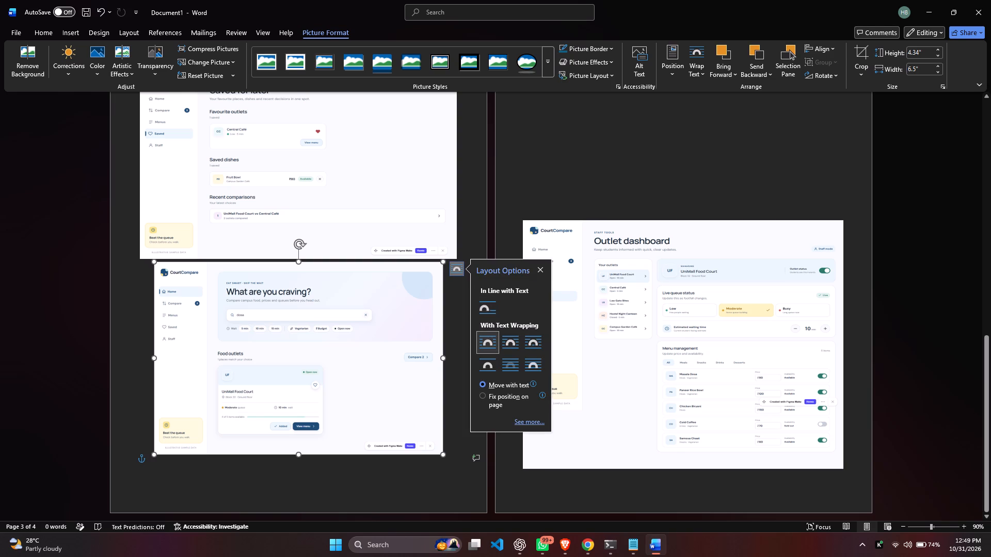
{"action": "left_click", "coordinate": [539, 273]}
Move the "What are you craving?" picture down and left, and widen it so its right edge extends slightly past "Saved for later" above.
{"action": "left_click_drag", "start_coordinate": [350, 364], "coordinate": [344, 374]}
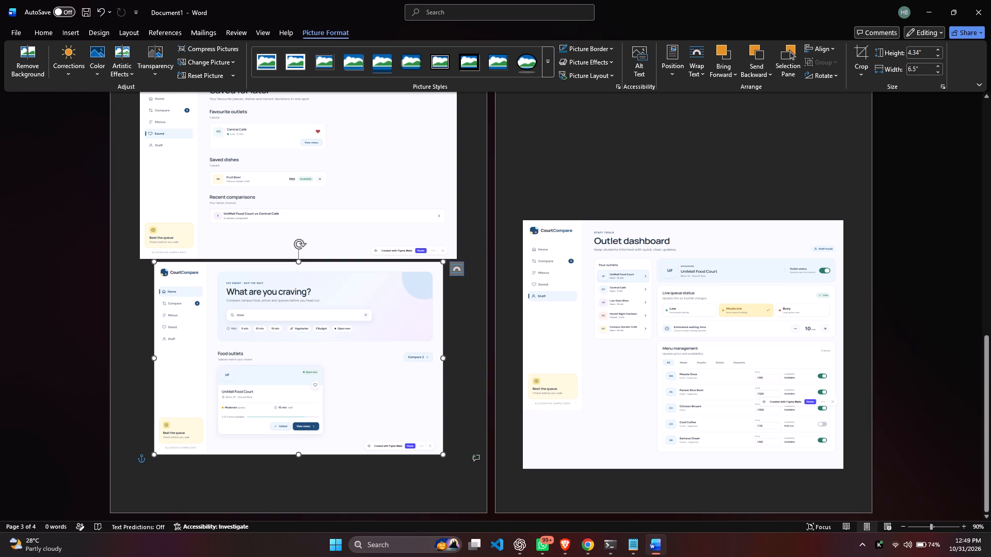
{"action": "left_click_drag", "start_coordinate": [344, 374], "coordinate": [325, 419]}
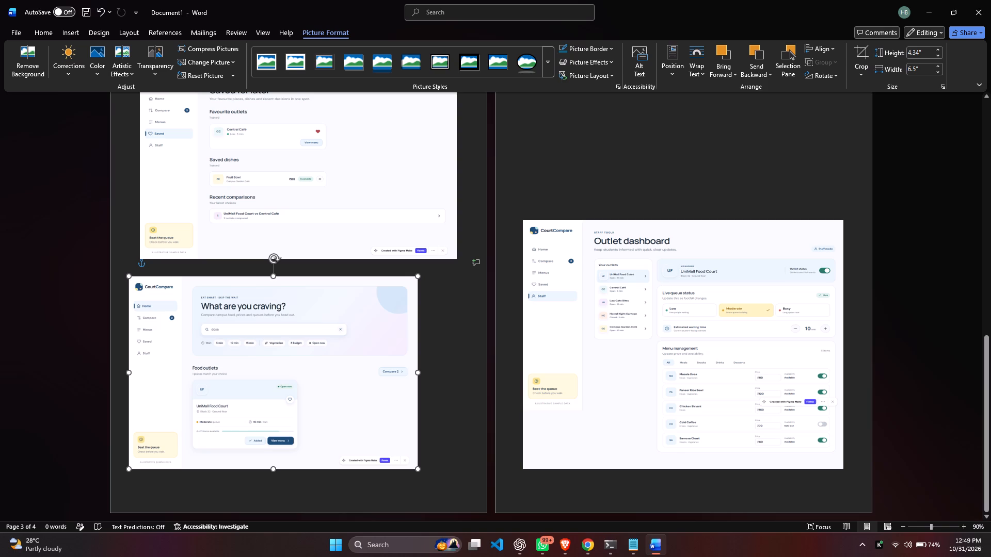
{"action": "left_click_drag", "start_coordinate": [325, 419], "coordinate": [325, 419]}
{"action": "left_click", "coordinate": [421, 375]}
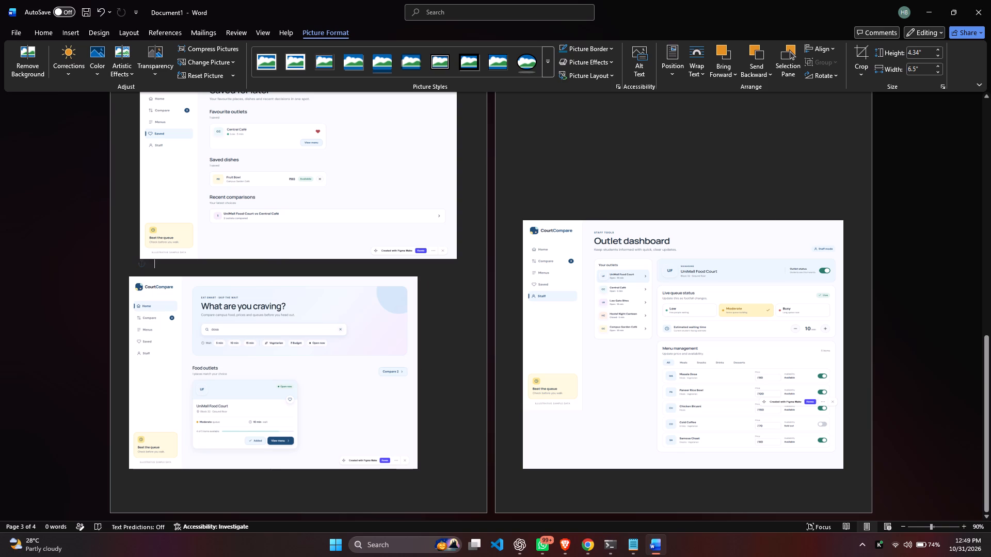
{"action": "left_click", "coordinate": [410, 372]}
{"action": "left_click_drag", "start_coordinate": [416, 371], "coordinate": [449, 376]}
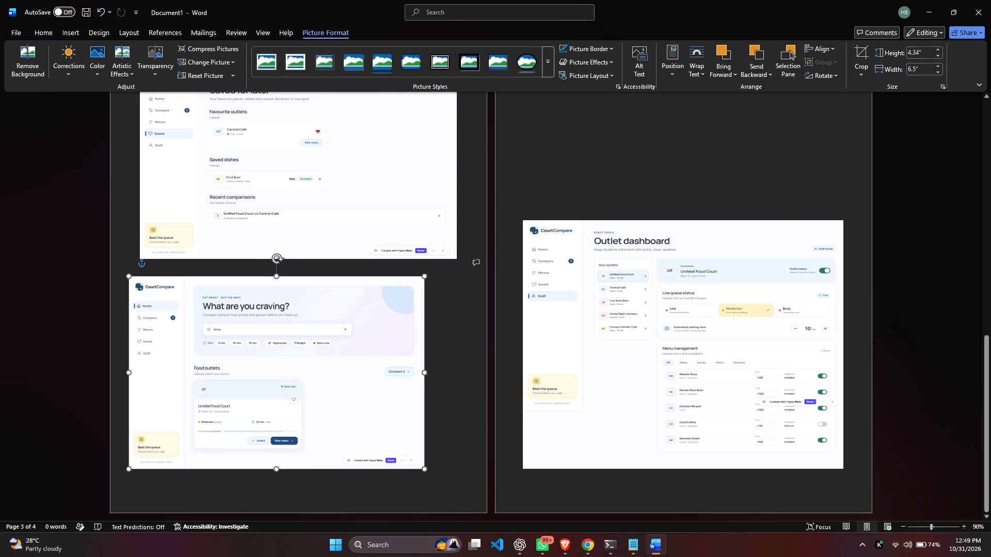
{"action": "left_click_drag", "start_coordinate": [449, 376], "coordinate": [468, 381]}
Move the "Saved for later" picture left to align with the picture below and widen it to about 7.58".
{"action": "left_click", "coordinate": [337, 187]}
{"action": "scroll", "coordinate": [337, 187], "scroll_direction": "up", "scroll_amount": 2}
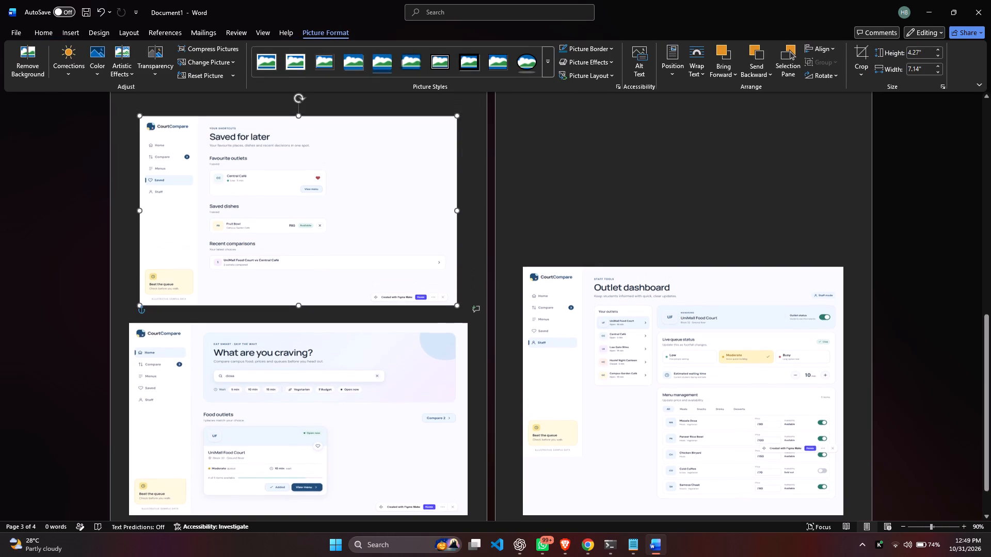
{"action": "scroll", "coordinate": [337, 187], "scroll_direction": "up", "scroll_amount": 2}
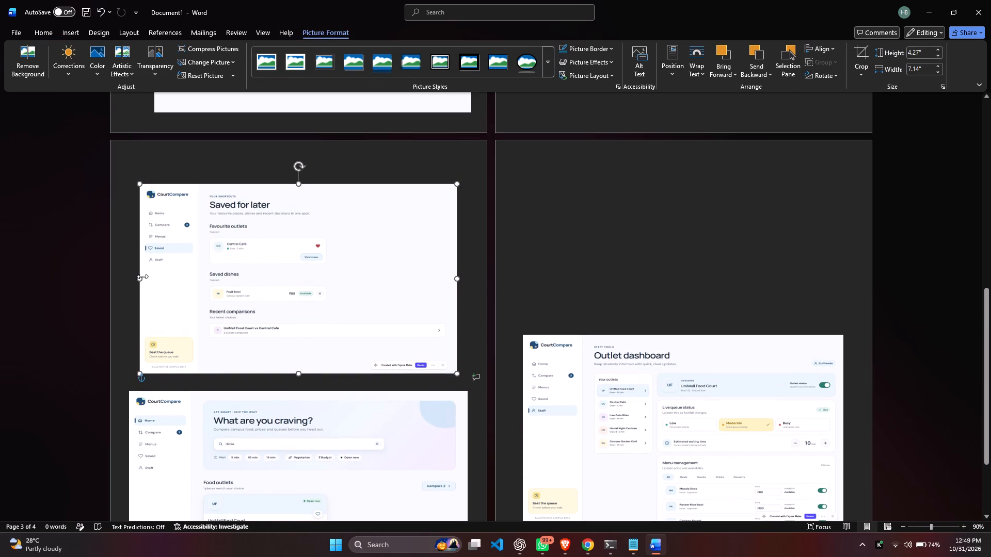
{"action": "left_click_drag", "start_coordinate": [265, 276], "coordinate": [253, 277]}
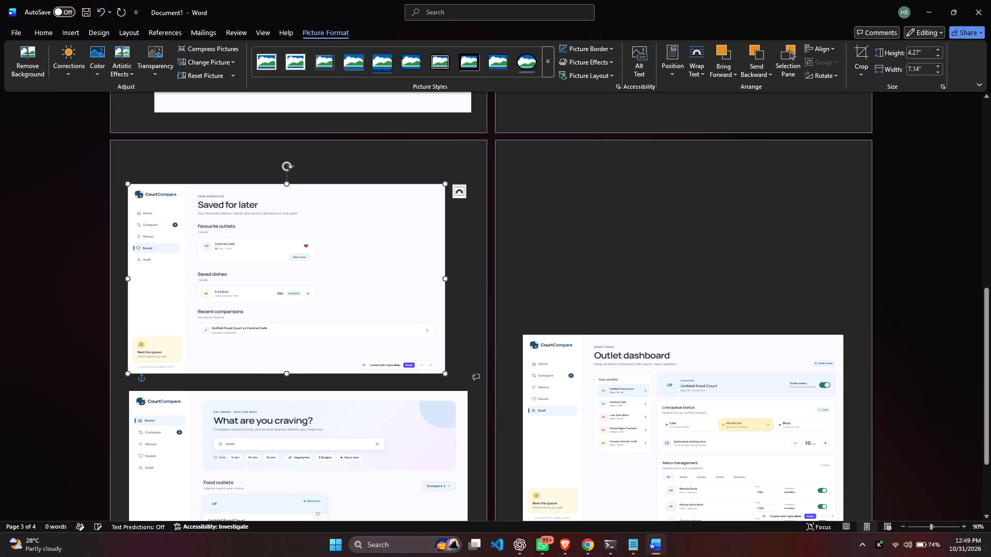
{"action": "left_click_drag", "start_coordinate": [444, 277], "coordinate": [463, 279]}
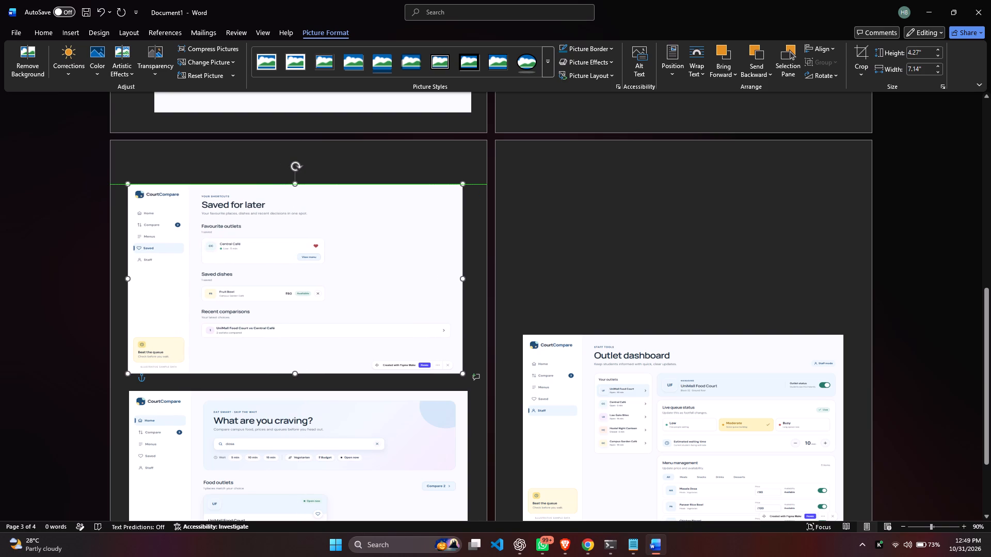
{"action": "left_click_drag", "start_coordinate": [463, 279], "coordinate": [465, 279]}
{"action": "scroll", "coordinate": [465, 279], "scroll_direction": "down", "scroll_amount": 6}
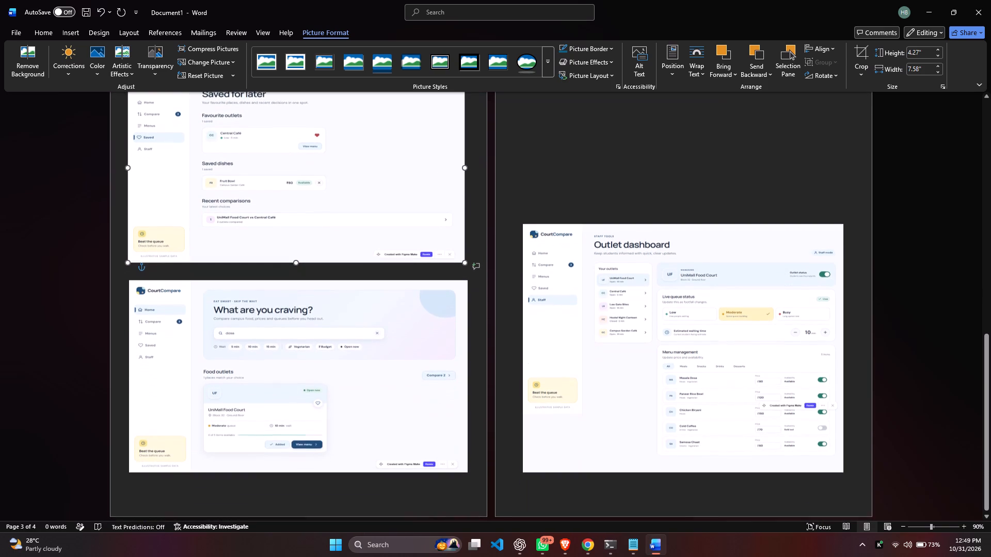
Stretch the top edge of the third page's "What are you craving?" picture up towards the "Saved for later" picture.
{"action": "left_click", "coordinate": [337, 322]}
{"action": "left_click_drag", "start_coordinate": [298, 282], "coordinate": [298, 273]}
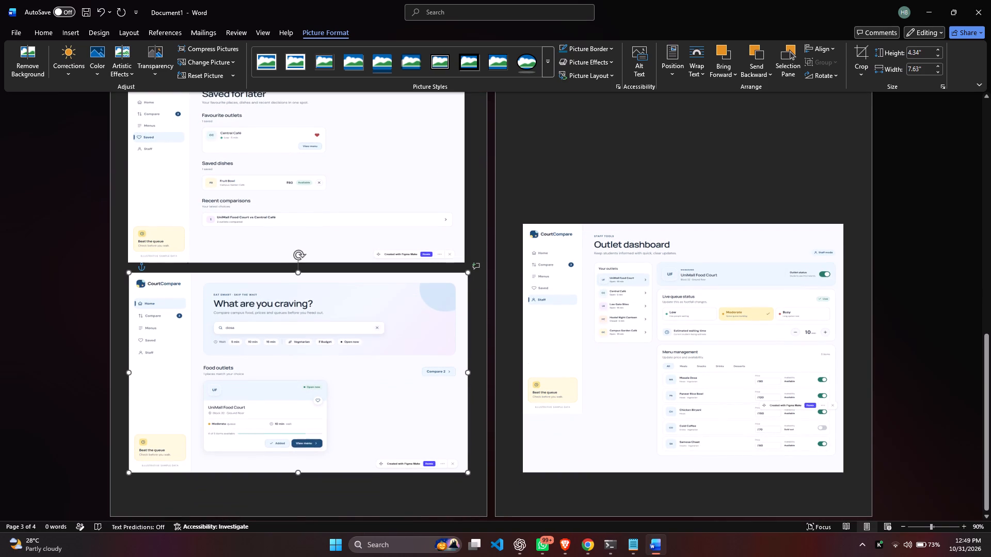
{"action": "left_click_drag", "start_coordinate": [298, 273], "coordinate": [297, 272]}
Move the "Outlet dashboard" picture to the top of the fourth page and stretch its height to about 6.71".
{"action": "left_click", "coordinate": [624, 307]}
{"action": "scroll", "coordinate": [624, 307], "scroll_direction": "up", "scroll_amount": 2}
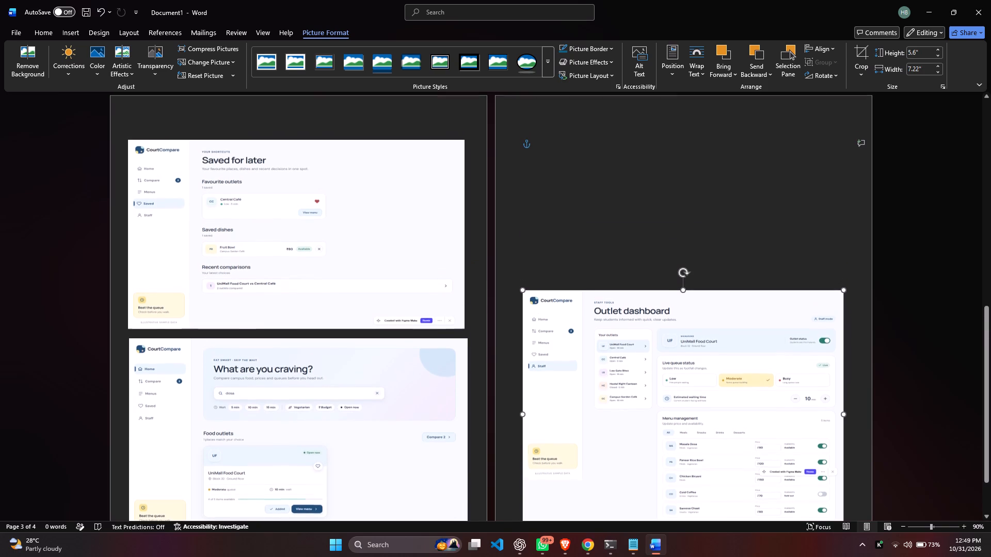
{"action": "left_click_drag", "start_coordinate": [672, 339], "coordinate": [667, 195]}
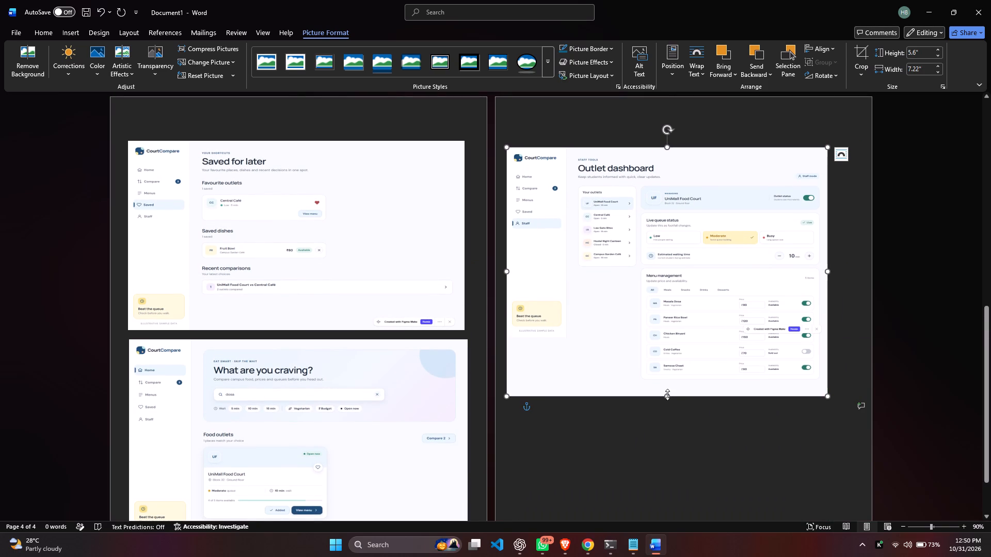
{"action": "left_click_drag", "start_coordinate": [667, 395], "coordinate": [677, 512]}
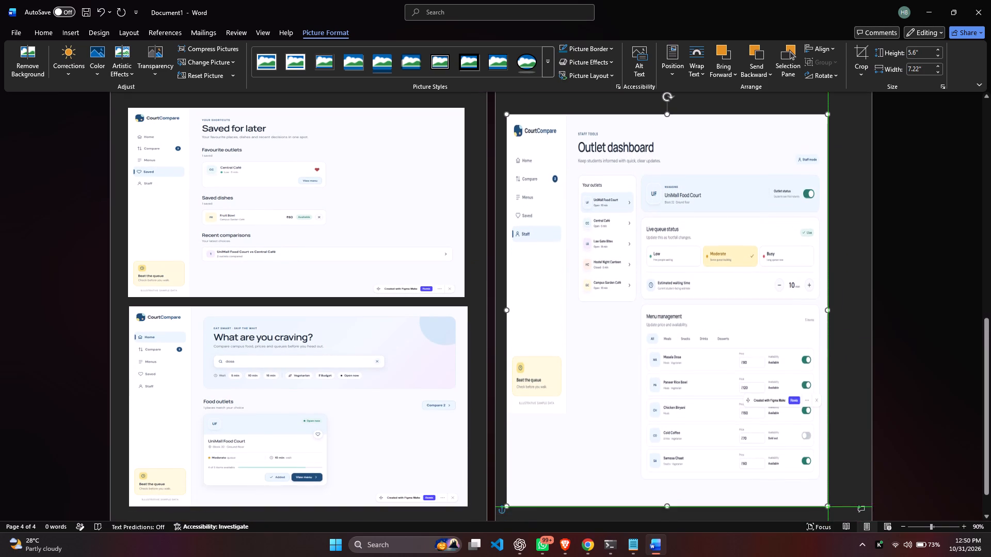
{"action": "left_click_drag", "start_coordinate": [677, 512], "coordinate": [682, 412]}
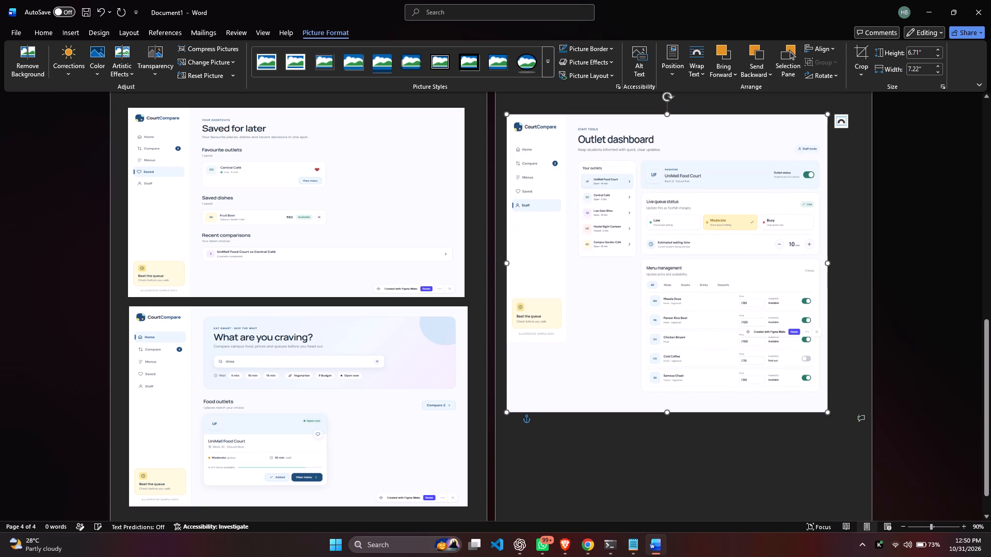
Insert two blank pages from the insertion point below the "Outlet dashboard" picture.
{"action": "left_click", "coordinate": [614, 497]}
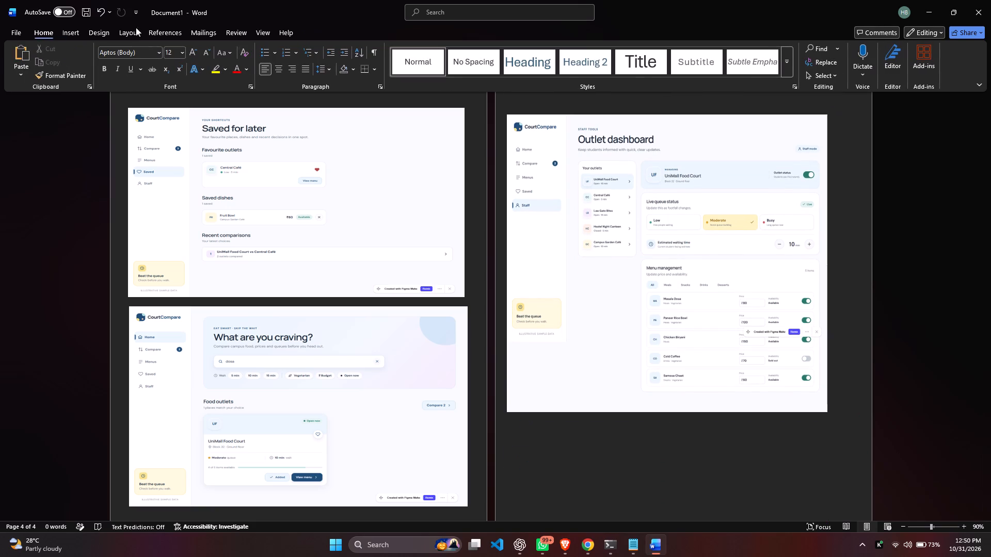
{"action": "left_click", "coordinate": [62, 36]}
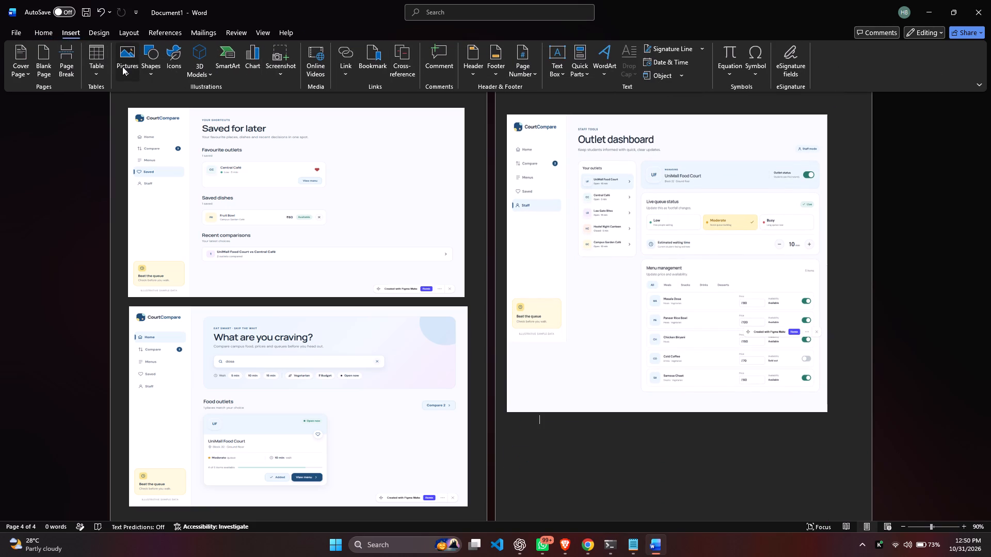
{"action": "left_click", "coordinate": [122, 67]}
{"action": "left_click", "coordinate": [52, 75]}
{"action": "left_click", "coordinate": [52, 75]}
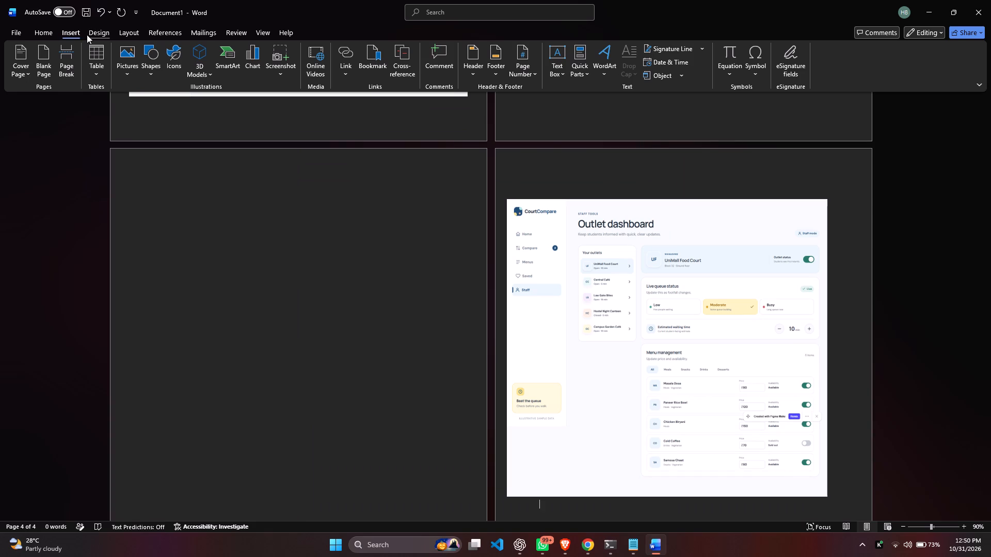
Insert the seventh screenshot from the Figma ca3 folder below the "Outlet dashboard" picture on the last page.
{"action": "left_click", "coordinate": [126, 67]}
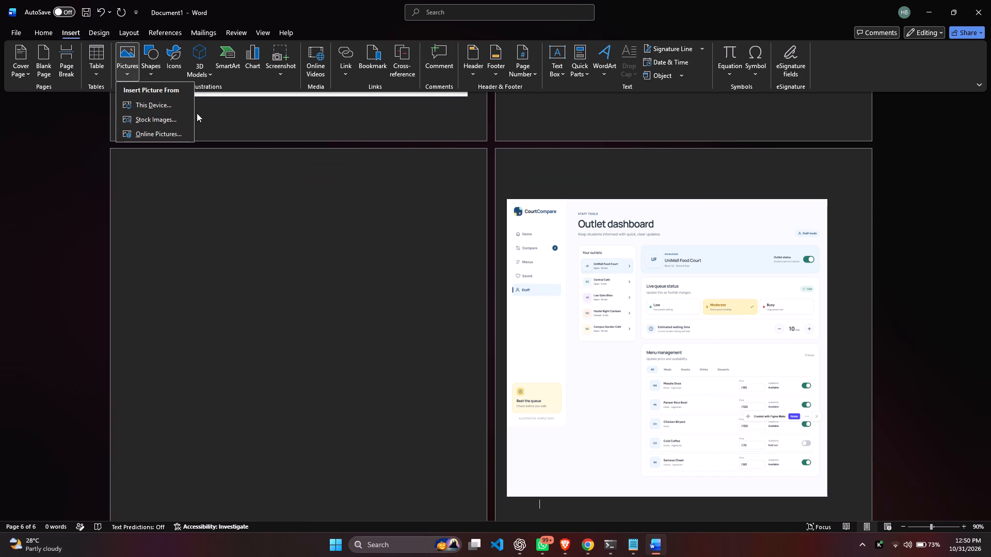
{"action": "left_click", "coordinate": [149, 100]}
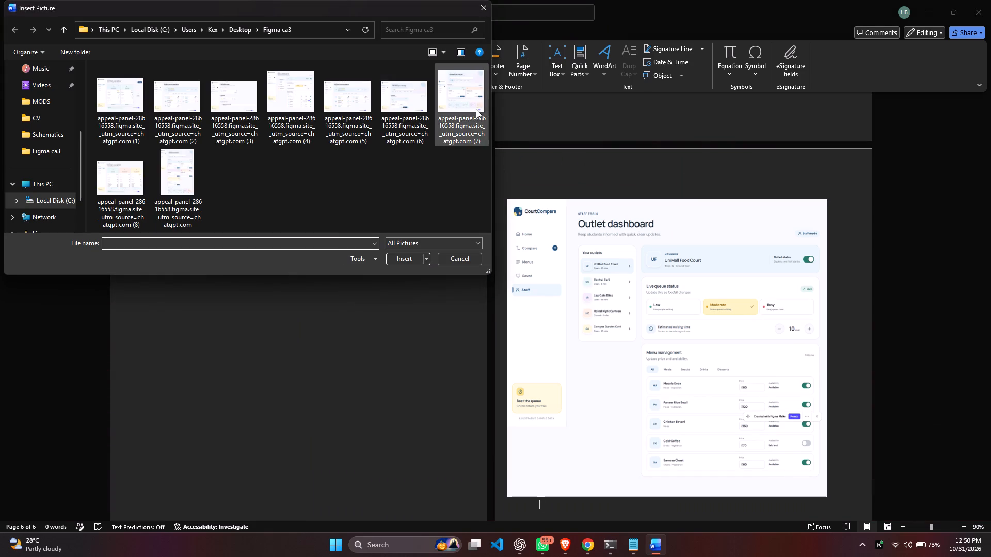
{"action": "double_click", "coordinate": [476, 109]}
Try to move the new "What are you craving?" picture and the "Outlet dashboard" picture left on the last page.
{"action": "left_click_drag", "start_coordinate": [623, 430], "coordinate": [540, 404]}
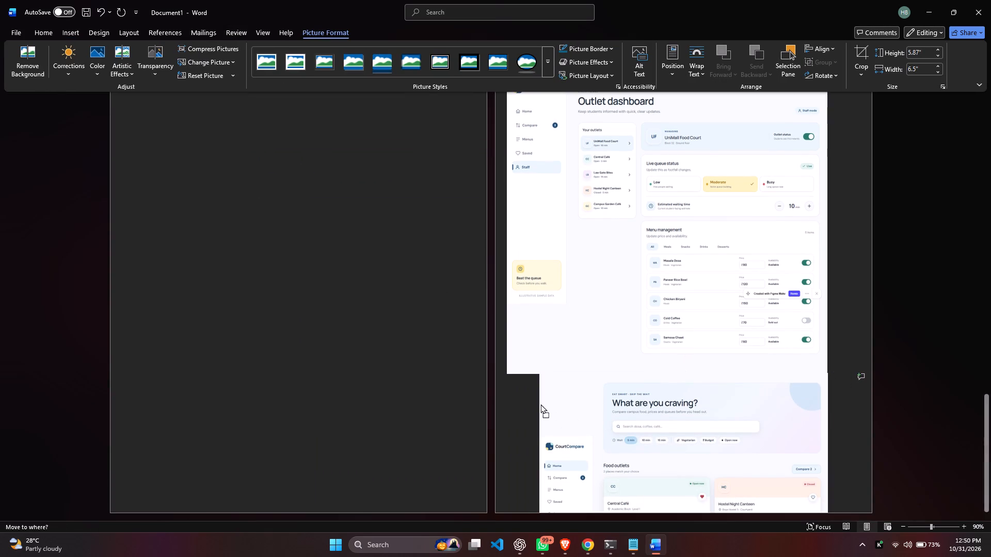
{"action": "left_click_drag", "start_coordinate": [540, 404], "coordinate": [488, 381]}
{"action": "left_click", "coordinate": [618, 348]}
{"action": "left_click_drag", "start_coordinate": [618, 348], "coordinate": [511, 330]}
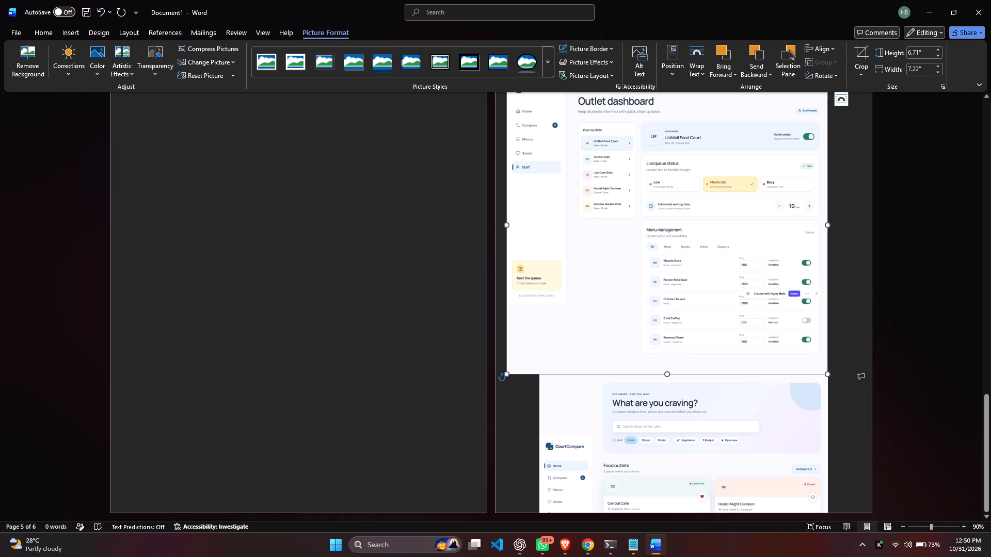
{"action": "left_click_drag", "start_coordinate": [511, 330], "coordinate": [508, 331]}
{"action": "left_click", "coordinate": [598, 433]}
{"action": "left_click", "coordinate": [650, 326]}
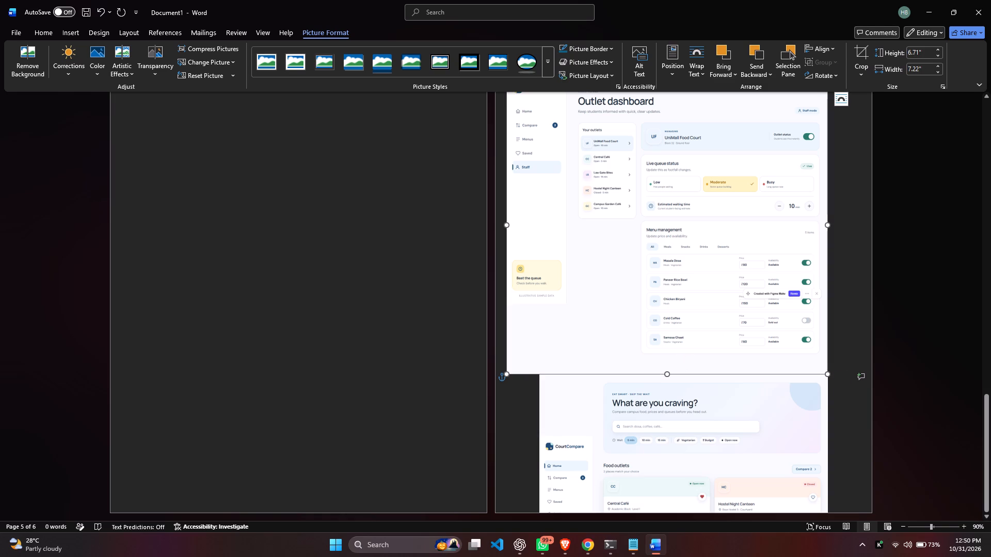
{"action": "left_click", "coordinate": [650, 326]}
Move the "Outlet dashboard" picture from the last page to the top of the blank fourth page.
{"action": "scroll", "coordinate": [652, 255], "scroll_direction": "up", "scroll_amount": 3, "text": "ctrl"}
{"action": "scroll", "coordinate": [649, 239], "scroll_direction": "down", "scroll_amount": 6, "text": "ctrl"}
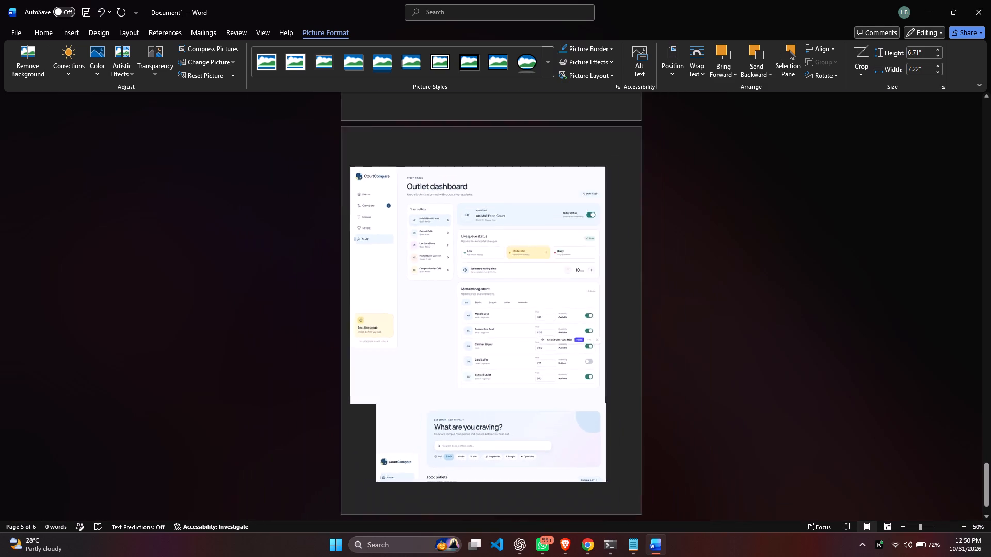
{"action": "scroll", "coordinate": [649, 239], "scroll_direction": "down", "scroll_amount": 2, "text": "ctrl"}
{"action": "left_click_drag", "start_coordinate": [486, 366], "coordinate": [563, 253]}
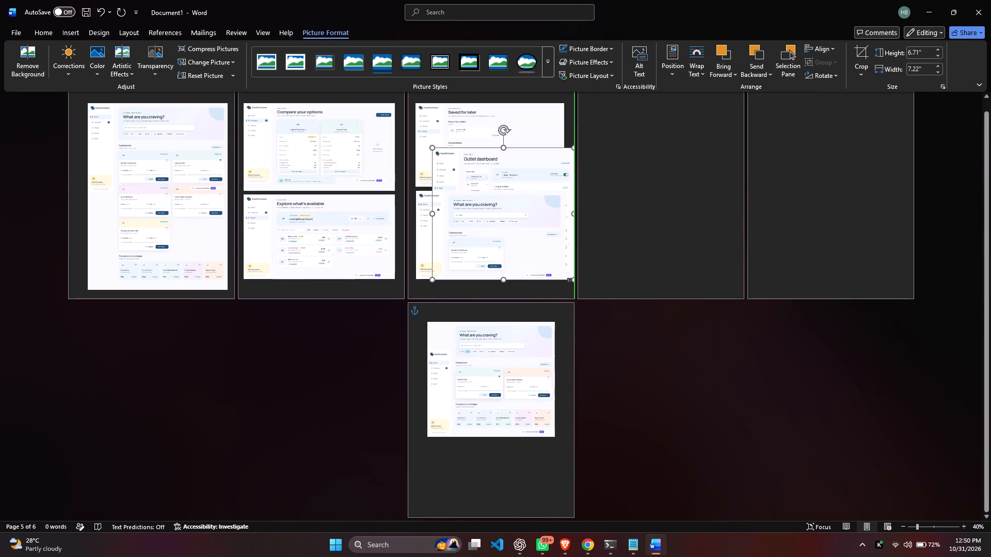
{"action": "left_click_drag", "start_coordinate": [563, 253], "coordinate": [621, 88]}
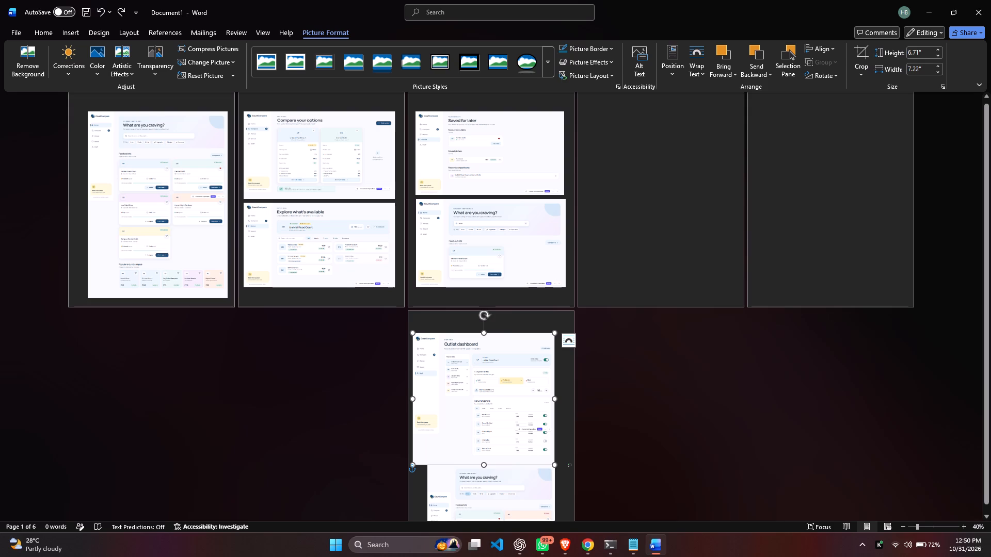
{"action": "left_click", "coordinate": [457, 438]}
{"action": "left_click_drag", "start_coordinate": [487, 414], "coordinate": [610, 157]}
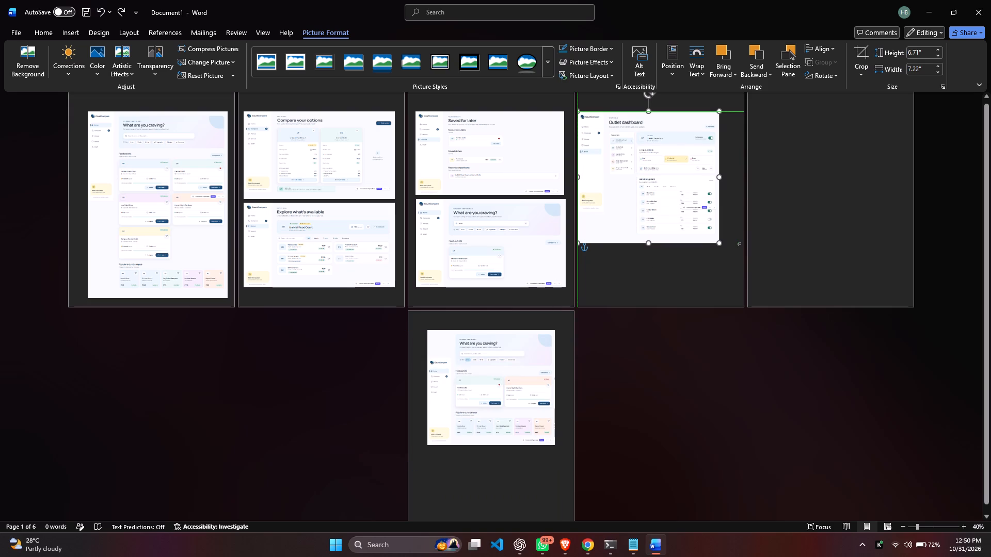
{"action": "left_click_drag", "start_coordinate": [610, 157], "coordinate": [610, 118]}
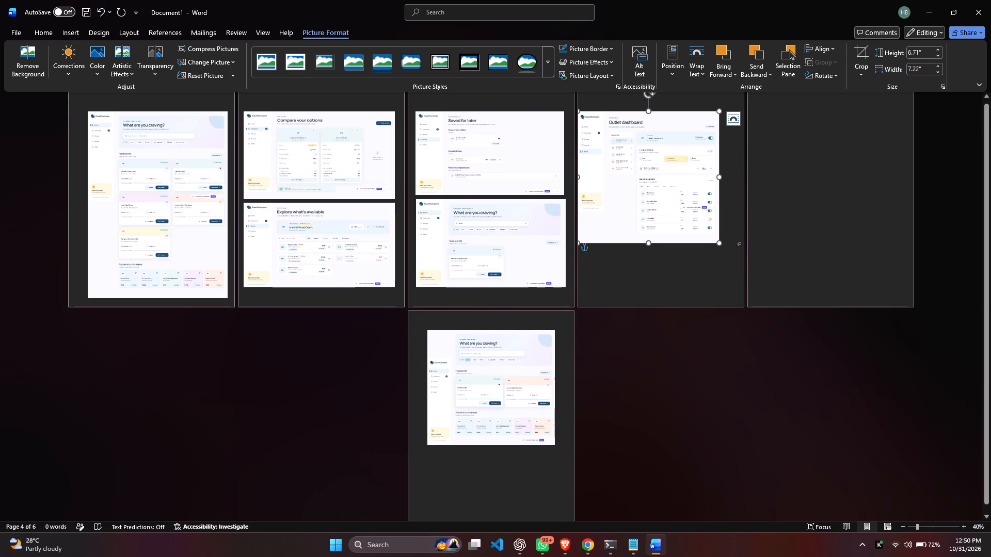
Widen the "Outlet dashboard" picture to about 8.47", spanning the fourth page, and move it slightly down.
{"action": "left_click_drag", "start_coordinate": [720, 177], "coordinate": [733, 177]}
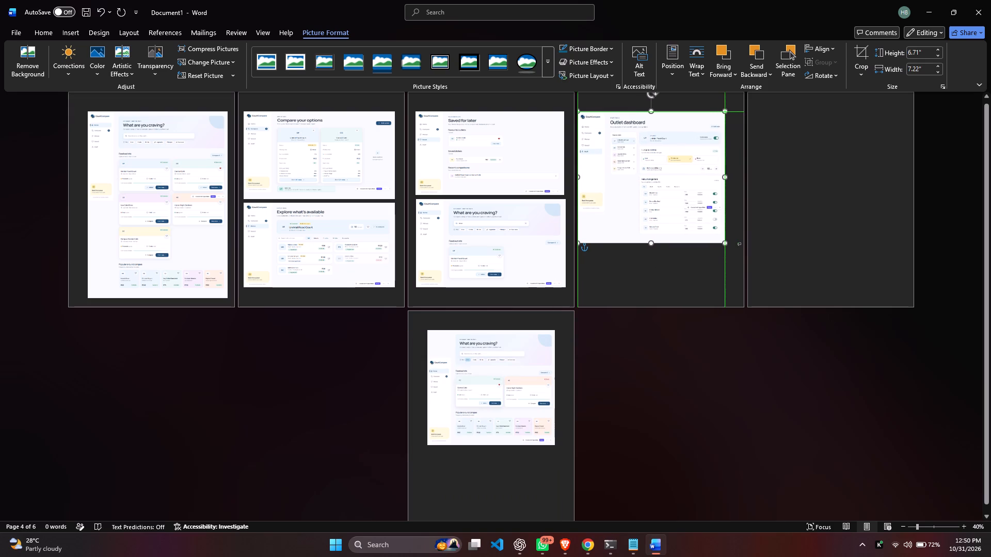
{"action": "left_click_drag", "start_coordinate": [733, 177], "coordinate": [741, 176]}
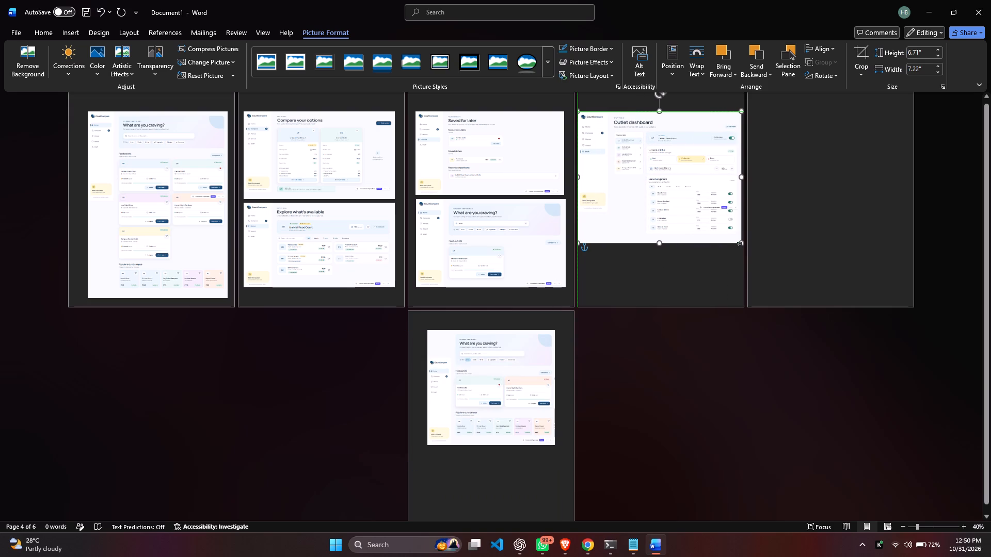
{"action": "left_click_drag", "start_coordinate": [741, 176], "coordinate": [744, 178]}
{"action": "left_click_drag", "start_coordinate": [695, 185], "coordinate": [696, 156]}
{"action": "left_click", "coordinate": [696, 156]}
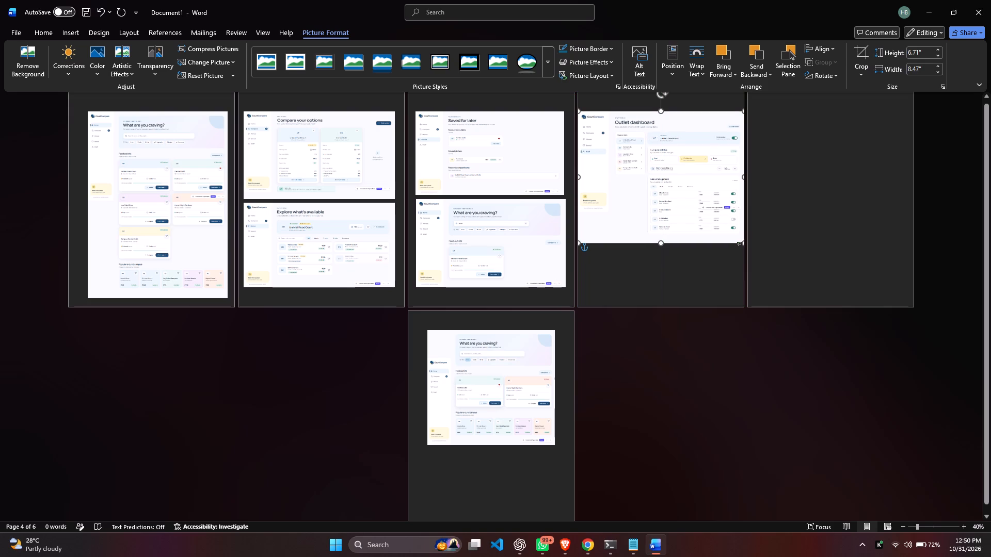
{"action": "left_click_drag", "start_coordinate": [690, 161], "coordinate": [695, 180]}
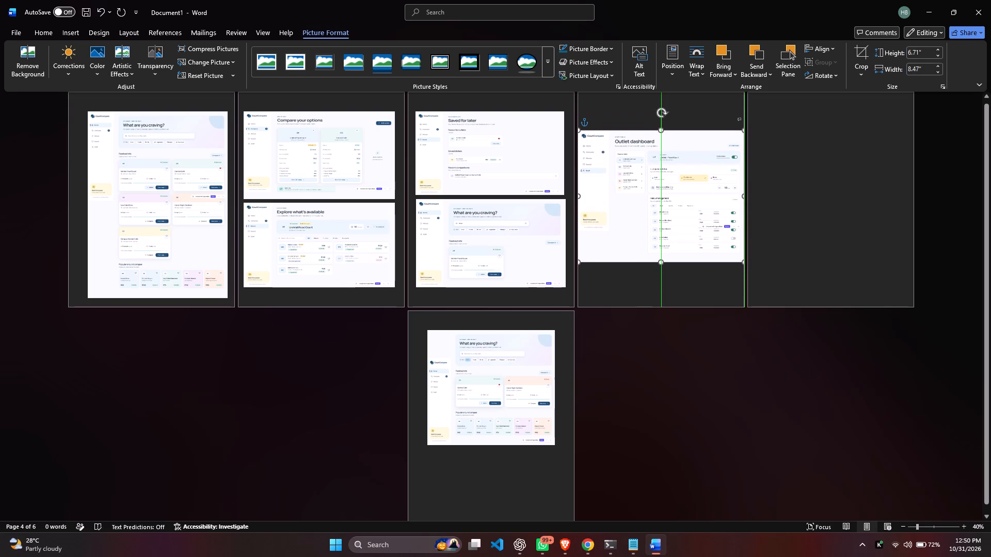
{"action": "left_click_drag", "start_coordinate": [695, 180], "coordinate": [694, 179]}
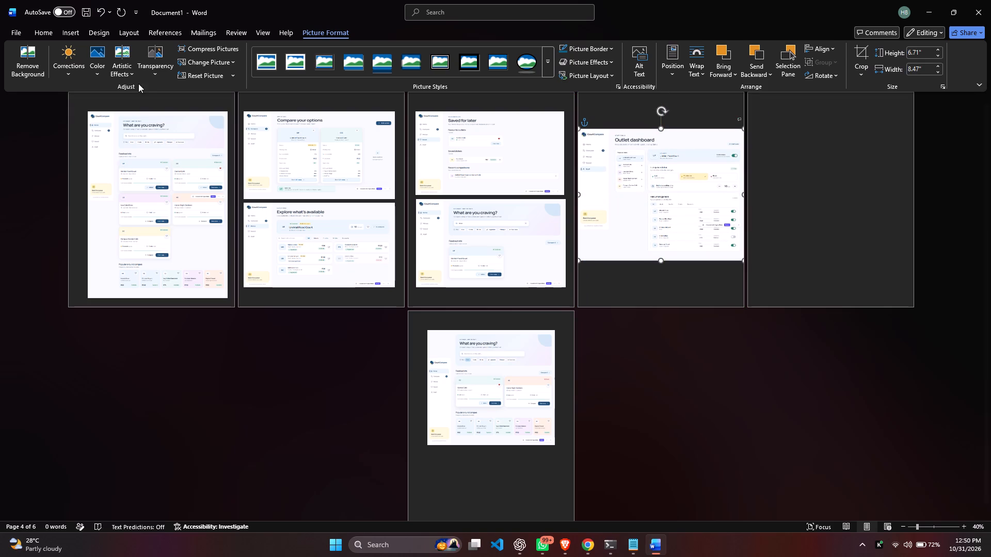
Insert the three-outlet "Compare your options" screenshot, the eighth file in the Figma ca3 folder.
{"action": "left_click", "coordinate": [72, 35]}
{"action": "left_click", "coordinate": [130, 69]}
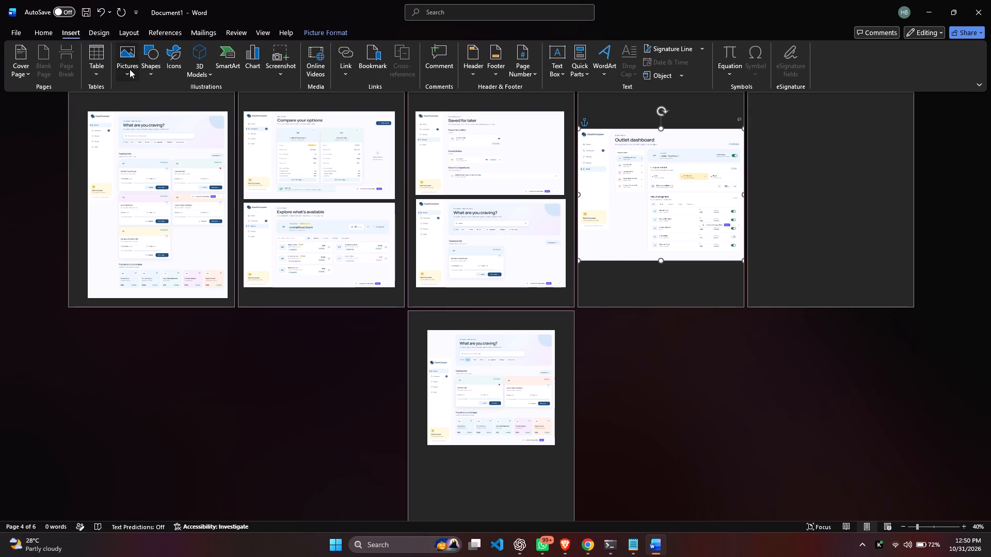
{"action": "left_click", "coordinate": [151, 99]}
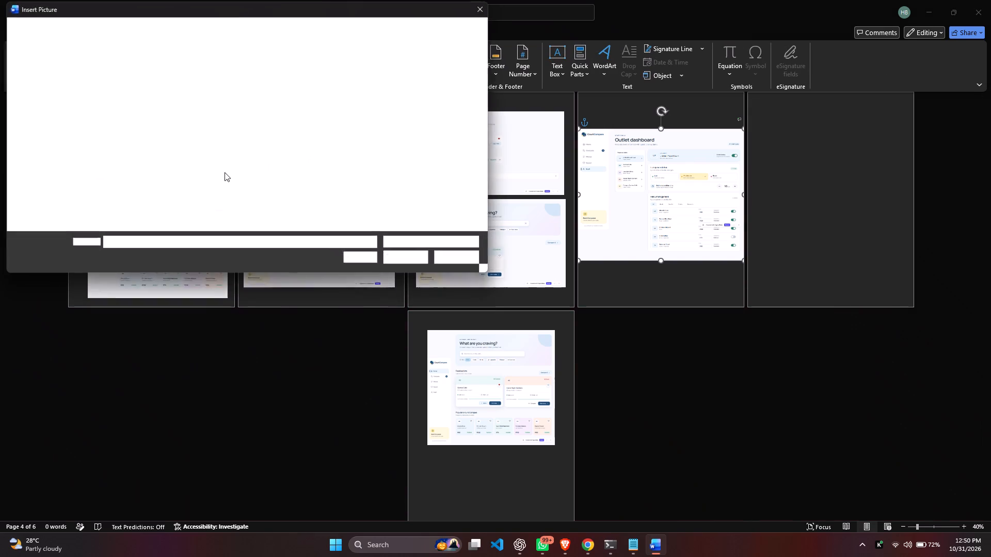
{"action": "double_click", "coordinate": [116, 174]}
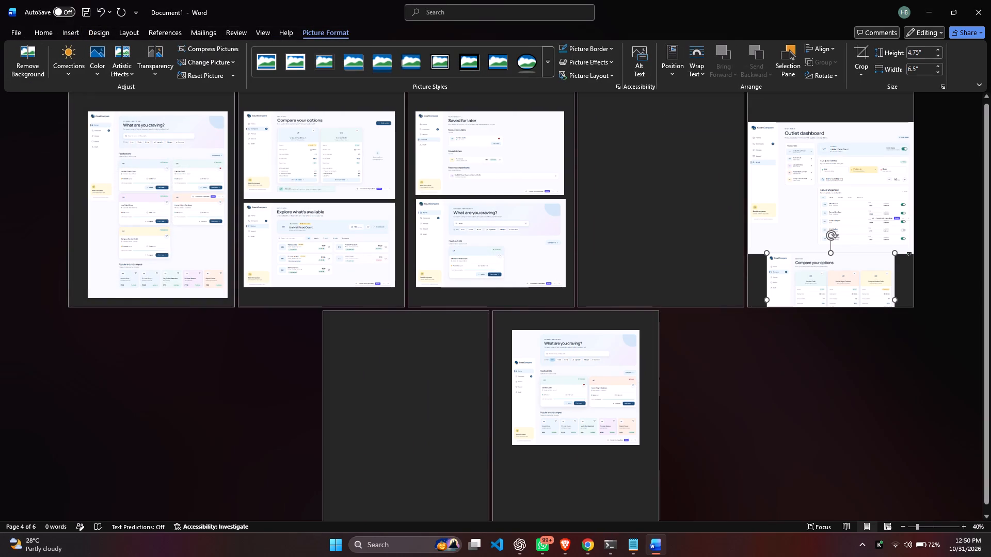
Move the "Outlet dashboard" picture from the fifth page back to the fourth page, spanning its width.
{"action": "left_click", "coordinate": [829, 221]}
{"action": "left_click_drag", "start_coordinate": [829, 221], "coordinate": [660, 225]}
{"action": "left_click_drag", "start_coordinate": [775, 174], "coordinate": [678, 181]}
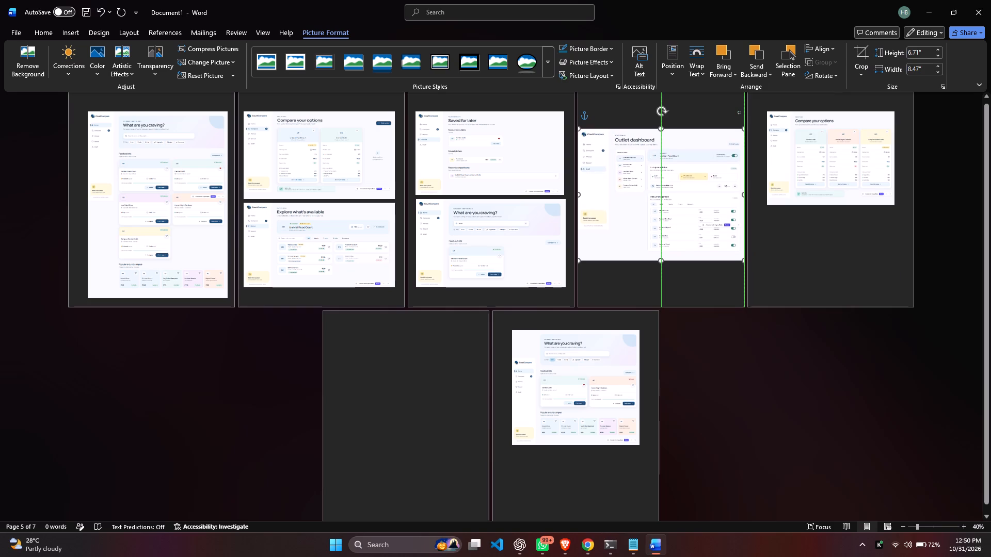
{"action": "left_click_drag", "start_coordinate": [678, 181], "coordinate": [678, 178]}
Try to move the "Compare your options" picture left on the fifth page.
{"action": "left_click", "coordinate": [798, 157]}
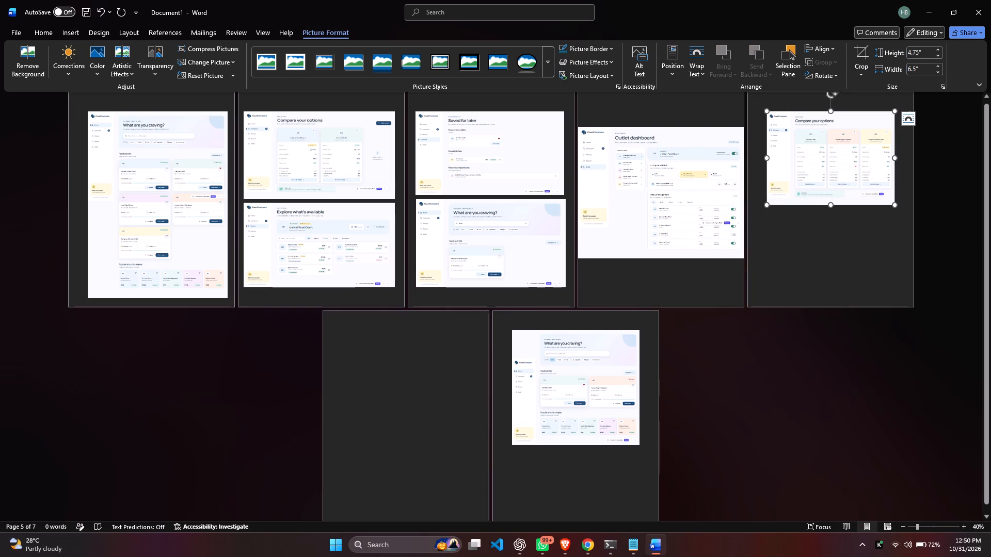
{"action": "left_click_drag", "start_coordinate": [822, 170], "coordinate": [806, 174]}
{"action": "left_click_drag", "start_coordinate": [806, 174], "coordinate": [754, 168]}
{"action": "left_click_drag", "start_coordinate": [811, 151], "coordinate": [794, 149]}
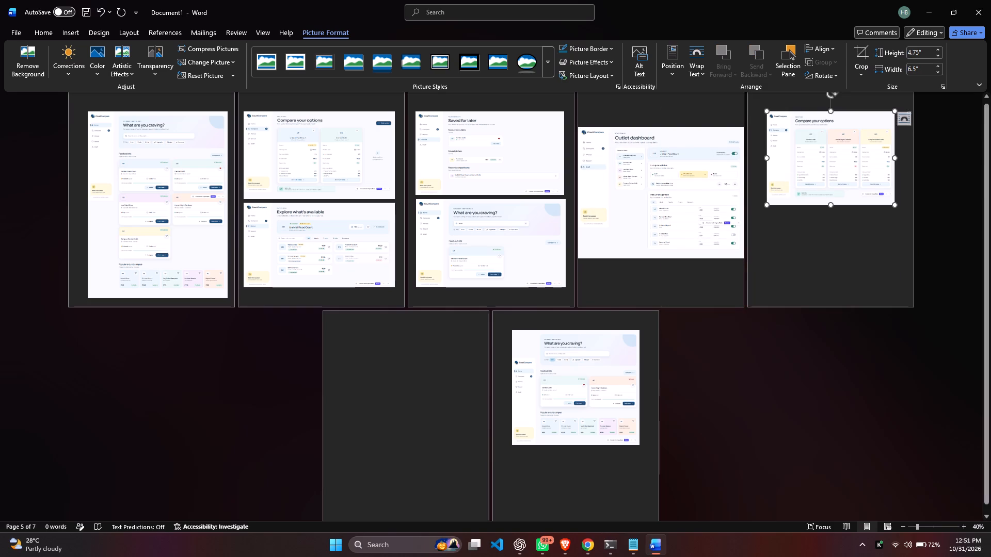
Apply square text wrapping to the three-outlet "Compare your options" picture and place it at the top of the fifth page.
{"action": "left_click", "coordinate": [905, 119]}
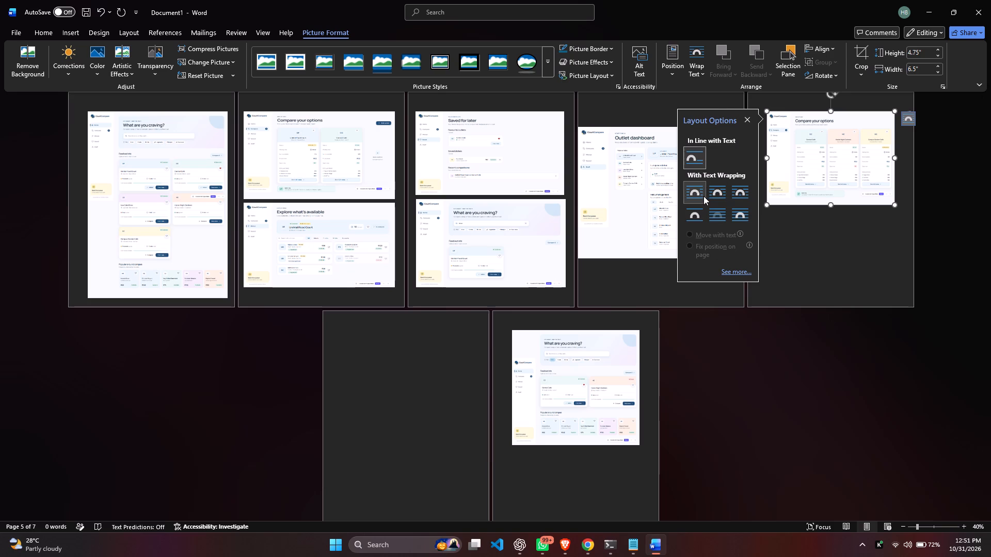
{"action": "left_click", "coordinate": [704, 196]}
{"action": "left_click", "coordinate": [667, 167]}
{"action": "left_click_drag", "start_coordinate": [667, 167], "coordinate": [672, 166]}
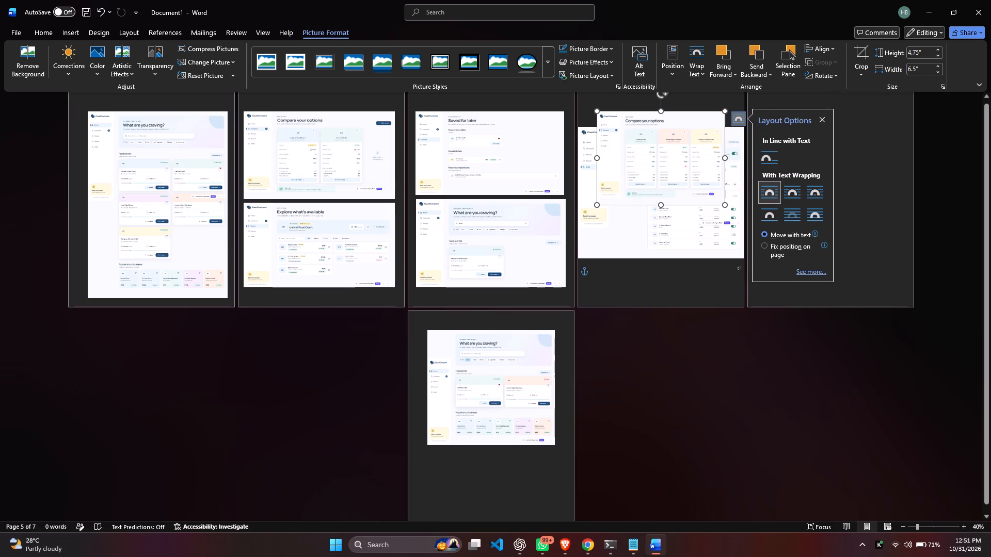
{"action": "left_click_drag", "start_coordinate": [672, 166], "coordinate": [859, 162]}
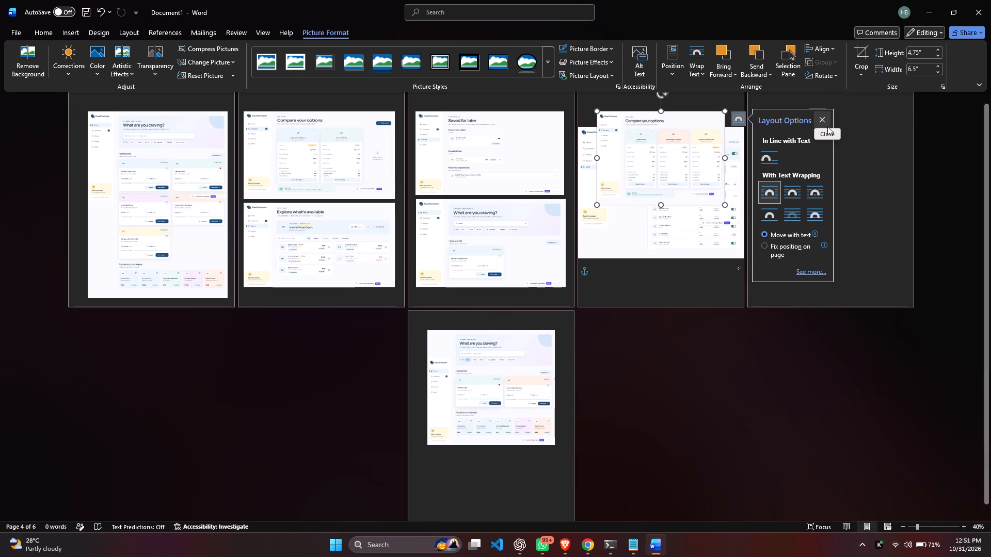
{"action": "left_click", "coordinate": [826, 128]}
{"action": "left_click", "coordinate": [824, 124]}
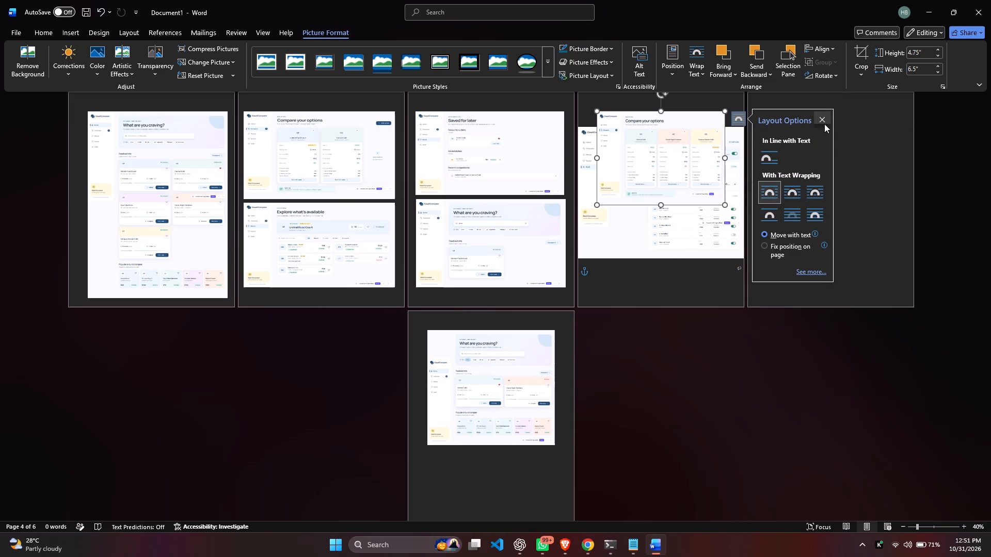
{"action": "left_click_drag", "start_coordinate": [658, 154], "coordinate": [816, 166]}
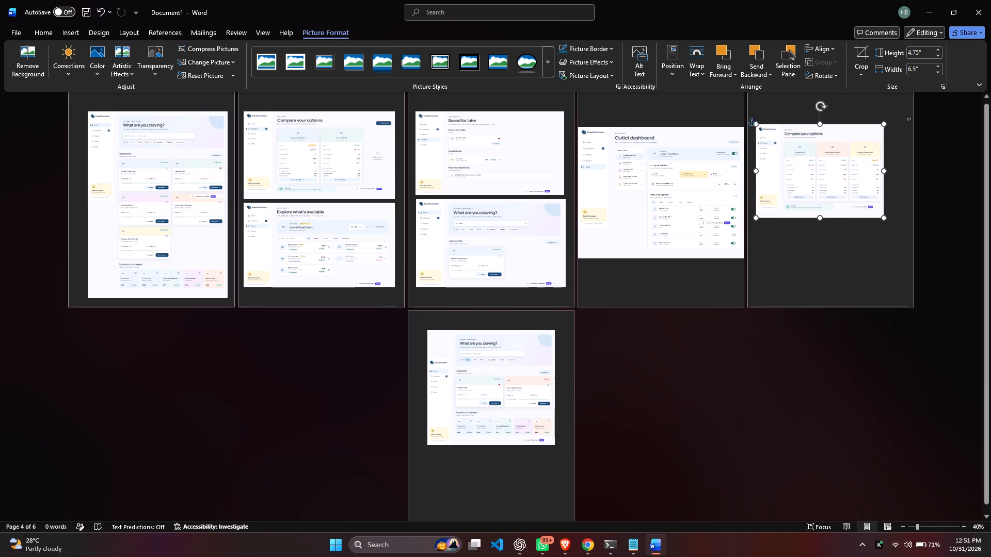
{"action": "left_click_drag", "start_coordinate": [816, 166], "coordinate": [806, 122]}
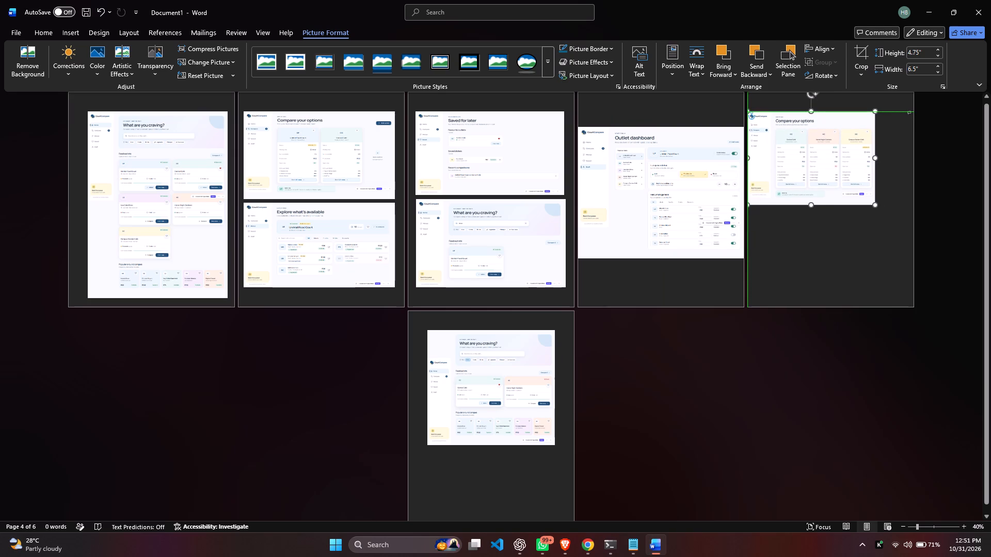
{"action": "left_click_drag", "start_coordinate": [806, 122], "coordinate": [808, 113]}
{"action": "scroll", "coordinate": [803, 243], "scroll_direction": "up", "scroll_amount": 2}
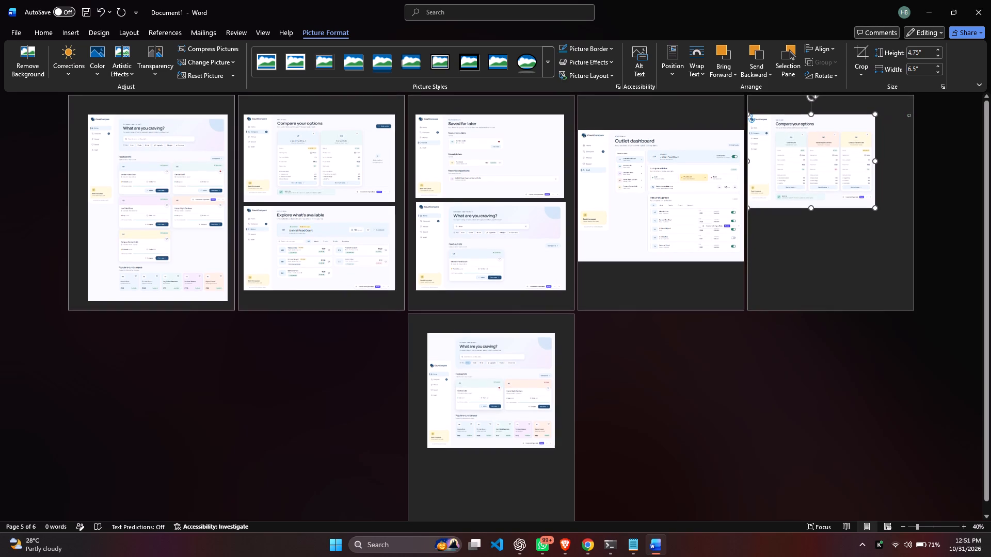
{"action": "scroll", "coordinate": [803, 243], "scroll_direction": "up", "scroll_amount": 1}
{"action": "left_click_drag", "start_coordinate": [819, 163], "coordinate": [820, 142]}
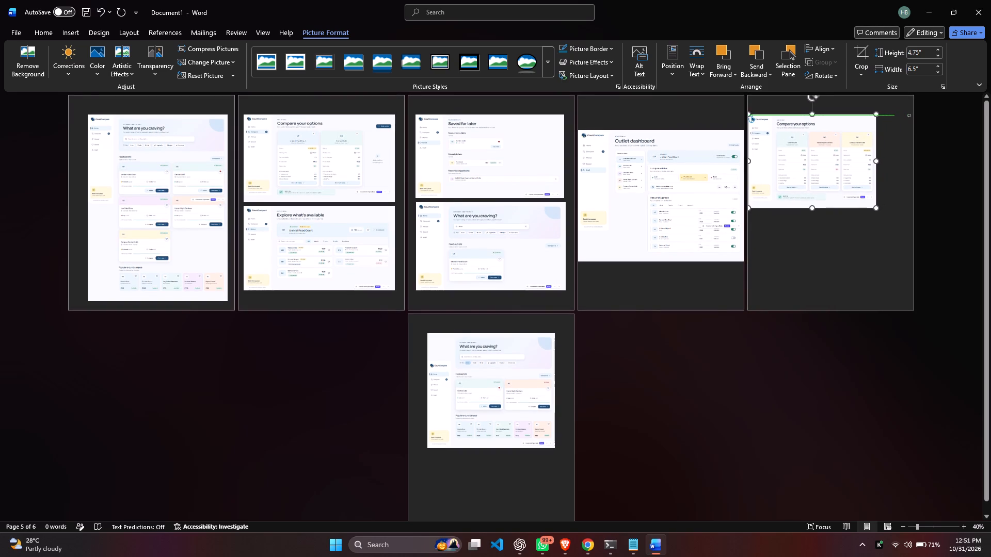
{"action": "left_click_drag", "start_coordinate": [820, 142], "coordinate": [819, 131]}
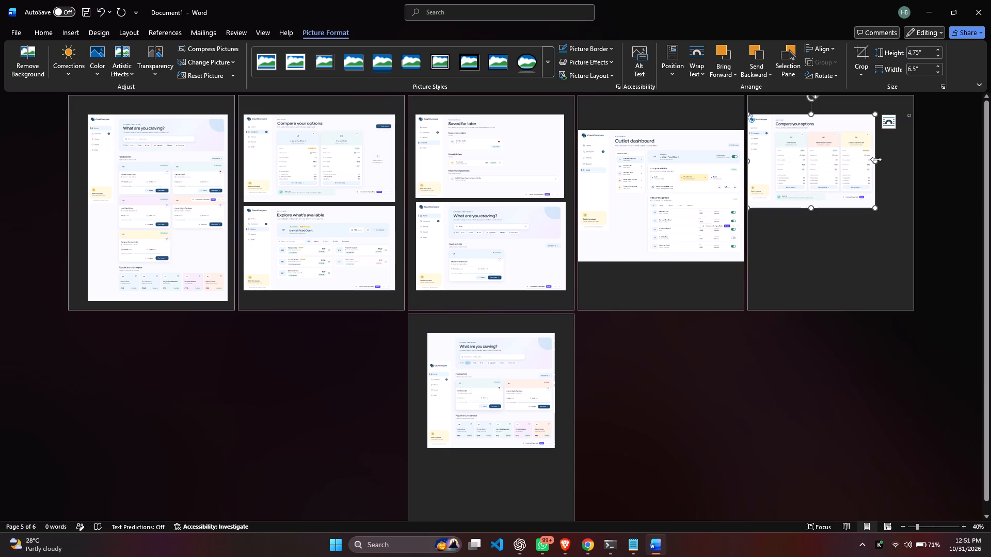
Widen the three-outlet "Compare your options" picture to about 7.5" and centre it horizontally on the fifth page.
{"action": "left_click_drag", "start_coordinate": [876, 160], "coordinate": [906, 154]}
{"action": "left_click_drag", "start_coordinate": [856, 164], "coordinate": [870, 160]}
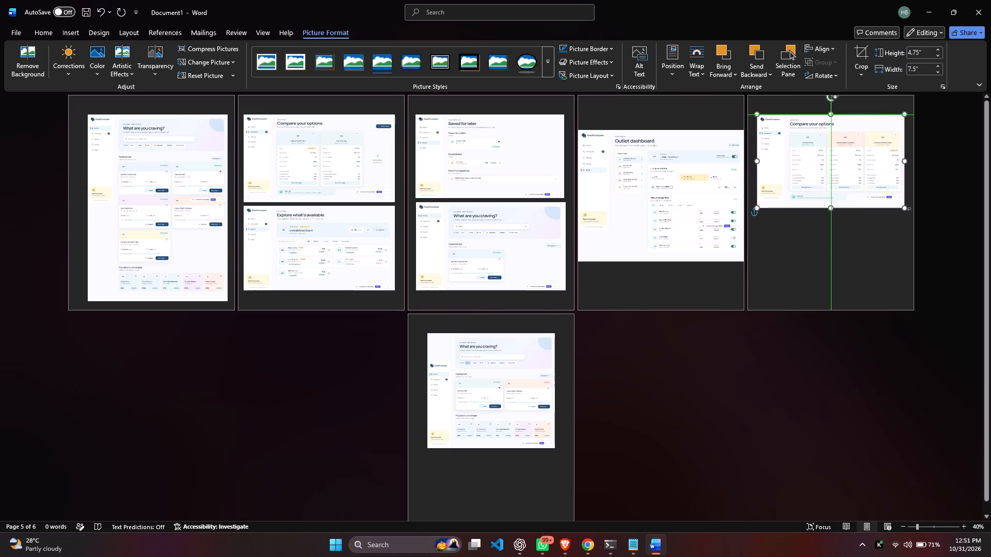
{"action": "left_click_drag", "start_coordinate": [870, 160], "coordinate": [867, 163]}
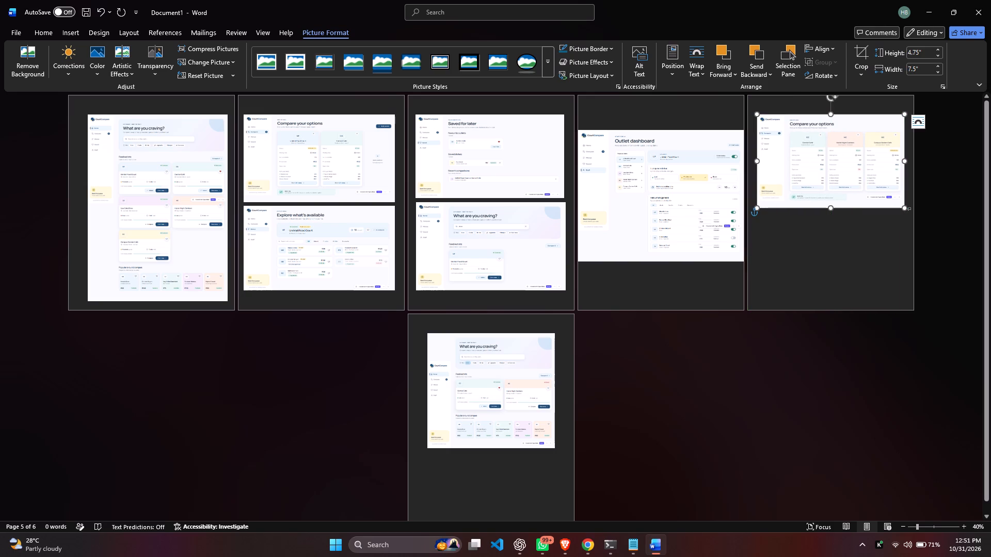
Give the sixth page's "What are you craving?" picture square text wrapping and move it to the lower part of the fifth page.
{"action": "right_click_drag", "start_coordinate": [501, 397], "coordinate": [631, 344]}
{"action": "left_click", "coordinate": [482, 387]}
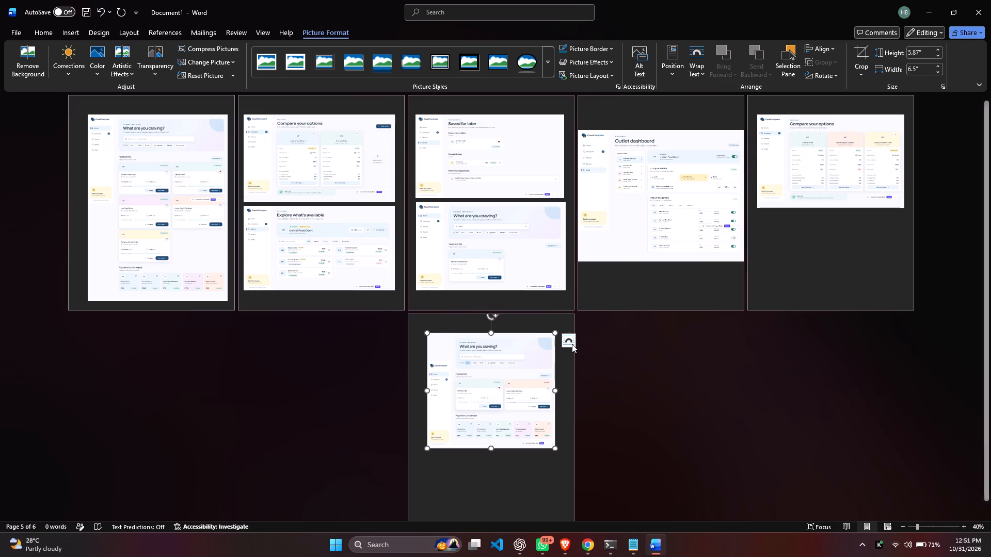
{"action": "left_click", "coordinate": [567, 345]}
{"action": "left_click", "coordinate": [601, 401]}
{"action": "left_click", "coordinate": [604, 409]}
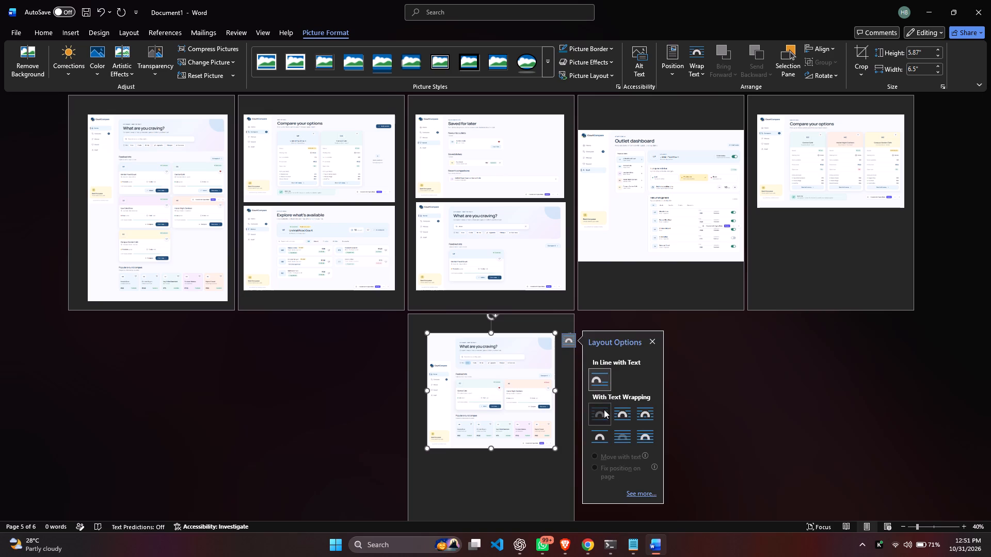
{"action": "left_click", "coordinate": [650, 340]}
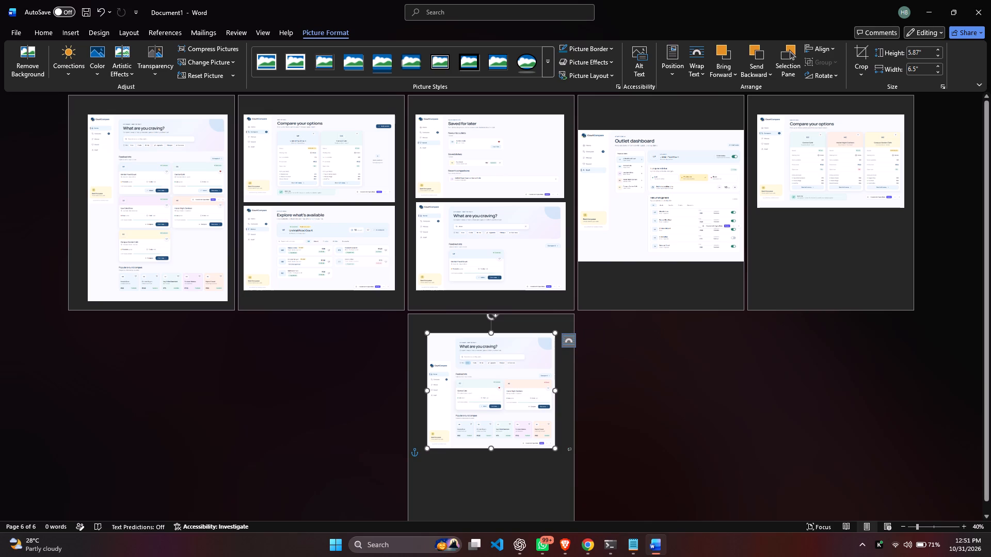
{"action": "right_click_drag", "start_coordinate": [501, 391], "coordinate": [805, 254]}
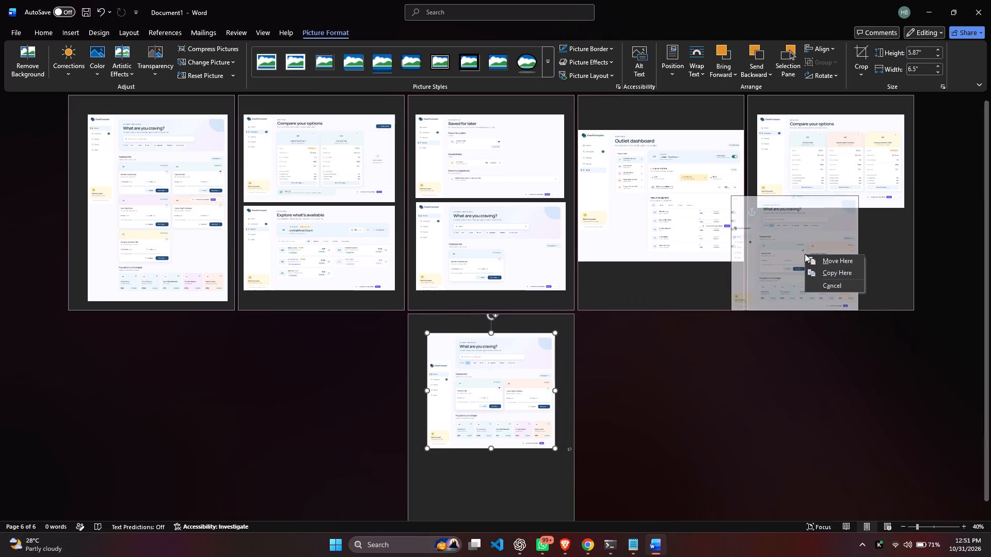
{"action": "left_click", "coordinate": [831, 258]}
{"action": "left_click_drag", "start_coordinate": [816, 219], "coordinate": [829, 250]}
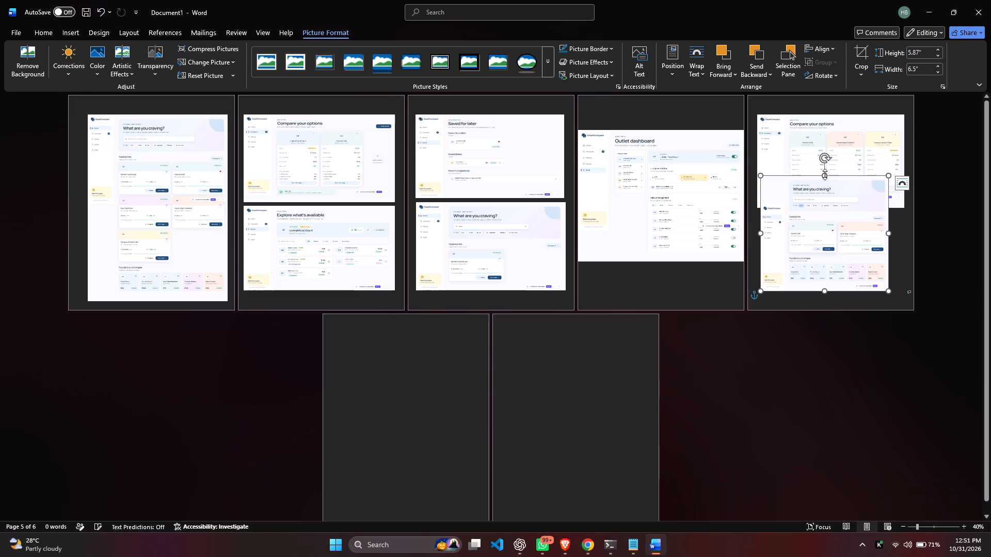
Shorten the fifth page's "What are you craving?" picture to about 3.9" and its "Compare your options" picture to about 3.97" high.
{"action": "left_click_drag", "start_coordinate": [824, 177], "coordinate": [834, 215]}
{"action": "left_click", "coordinate": [834, 170]}
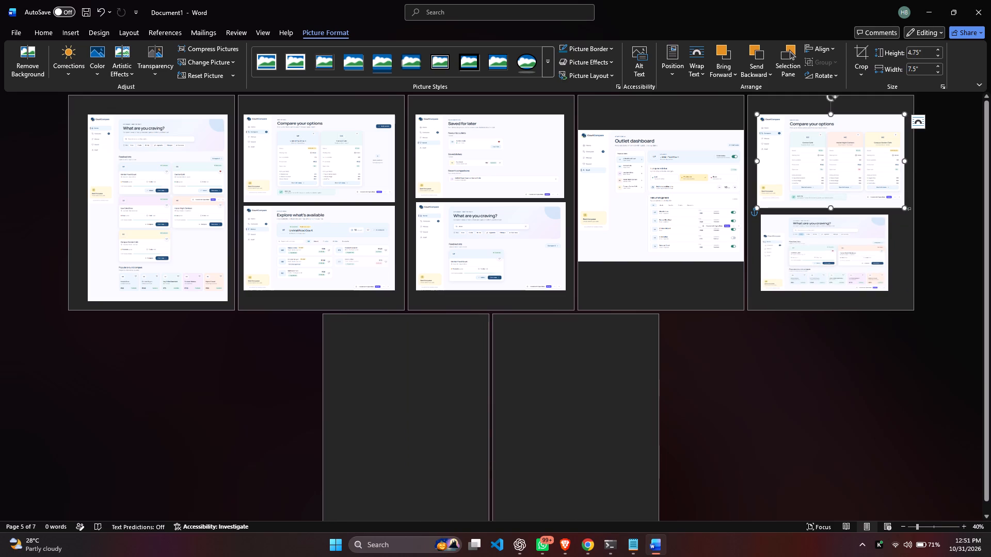
{"action": "left_click_drag", "start_coordinate": [831, 208], "coordinate": [830, 192]}
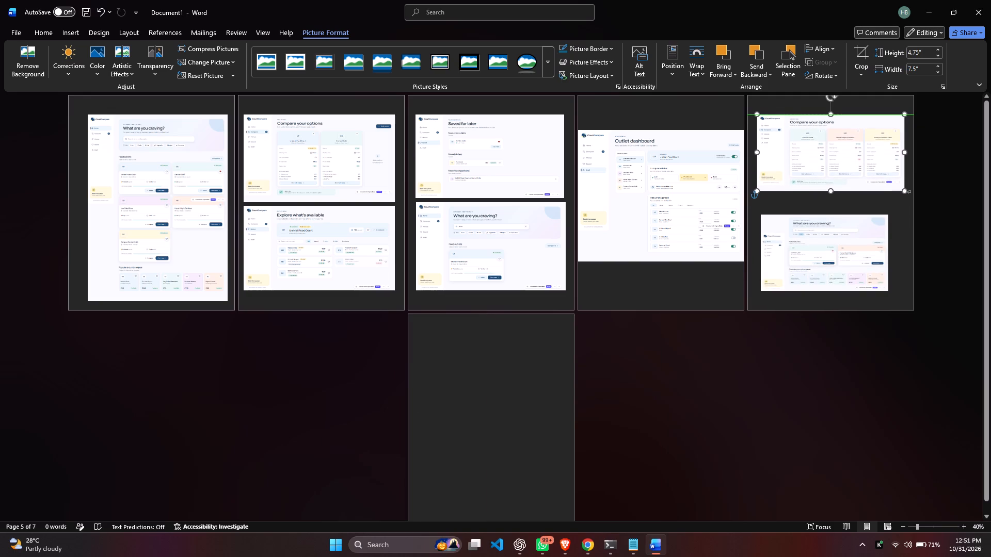
{"action": "left_click_drag", "start_coordinate": [830, 192], "coordinate": [830, 192]}
Enlarge the fifth page's "What are you craving?" picture to about 4.4" high and 7.16" wide.
{"action": "scroll", "coordinate": [830, 192], "scroll_direction": "up", "scroll_amount": 4, "text": "ctrl"}
{"action": "scroll", "coordinate": [830, 192], "scroll_direction": "left", "scroll_amount": 1}
{"action": "scroll", "coordinate": [830, 192], "scroll_direction": "up", "scroll_amount": 1}
{"action": "left_click", "coordinate": [359, 403]}
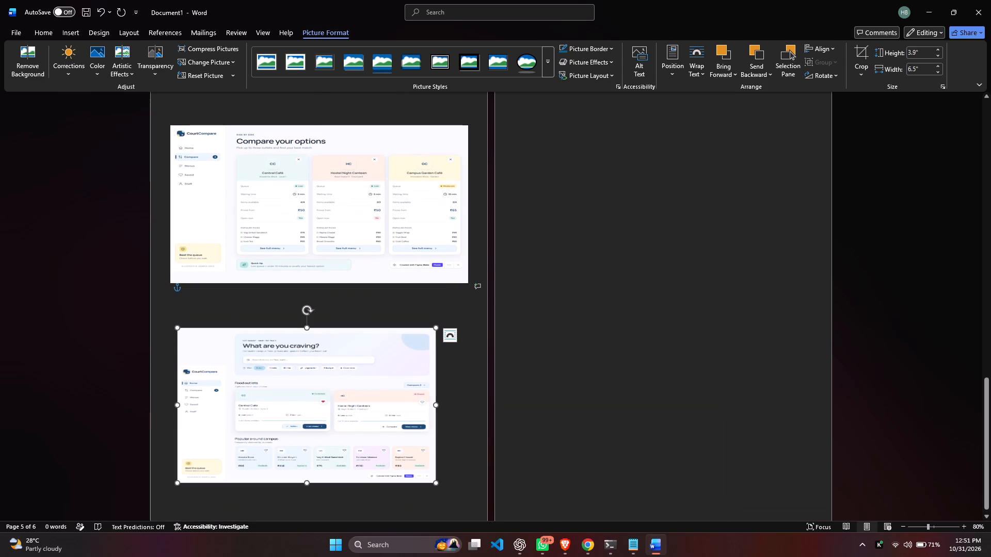
{"action": "left_click_drag", "start_coordinate": [305, 328], "coordinate": [305, 308]}
{"action": "left_click_drag", "start_coordinate": [435, 395], "coordinate": [461, 394]}
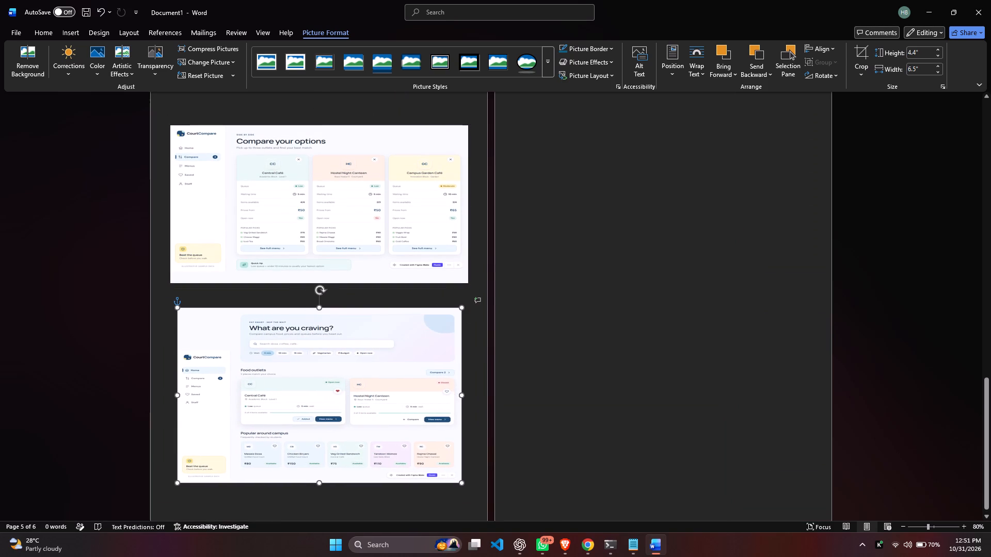
{"action": "left_click_drag", "start_coordinate": [461, 394], "coordinate": [462, 393]}
Shift the fifth page's "What are you craving?" picture left and widen it to the right edge of the picture above.
{"action": "left_click_drag", "start_coordinate": [251, 402], "coordinate": [231, 398]}
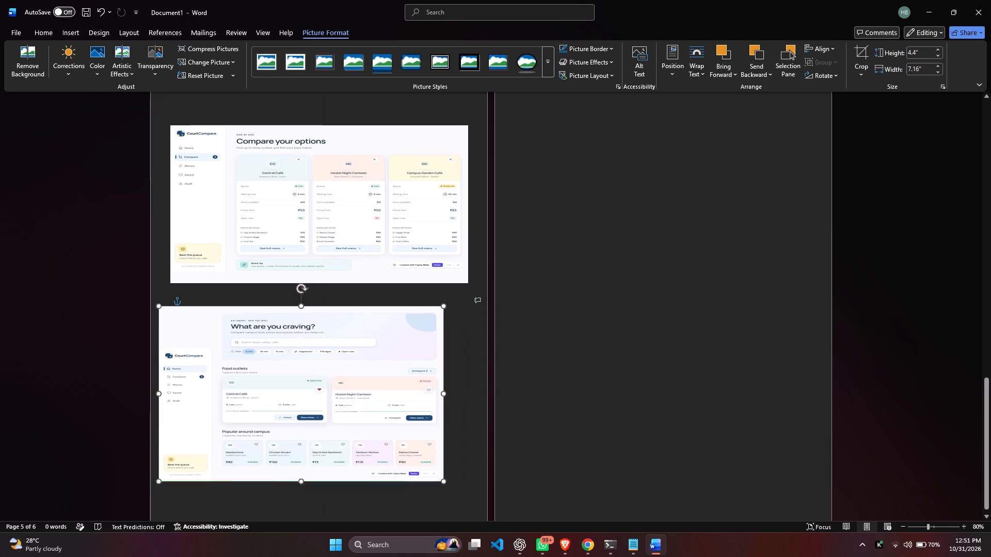
{"action": "left_click_drag", "start_coordinate": [231, 398], "coordinate": [225, 401]}
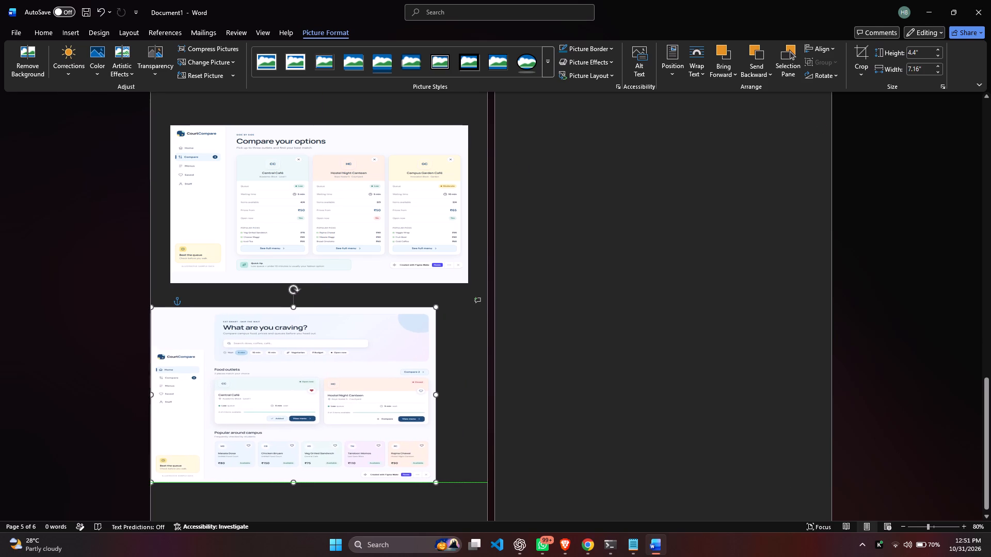
{"action": "left_click_drag", "start_coordinate": [225, 401], "coordinate": [235, 404]}
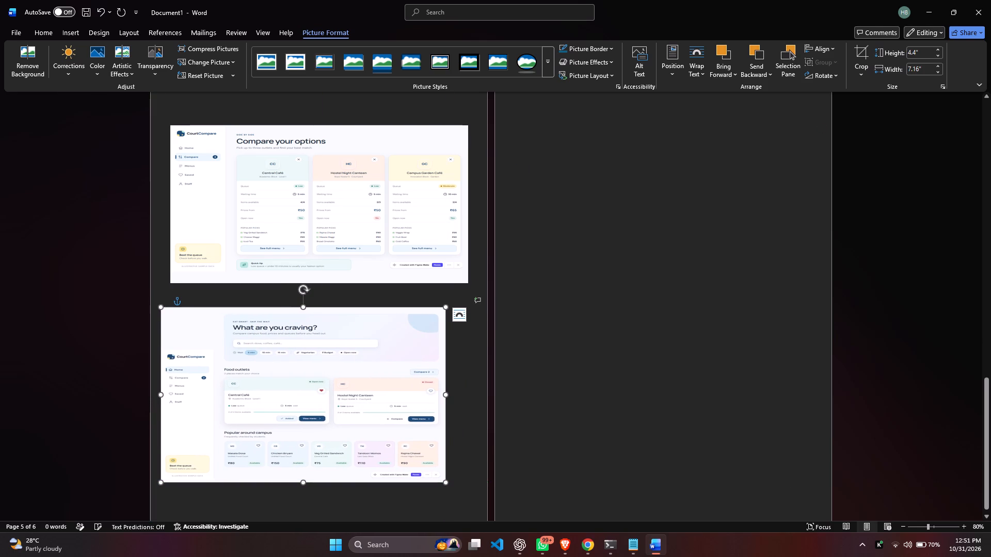
{"action": "left_click_drag", "start_coordinate": [450, 397], "coordinate": [444, 394]}
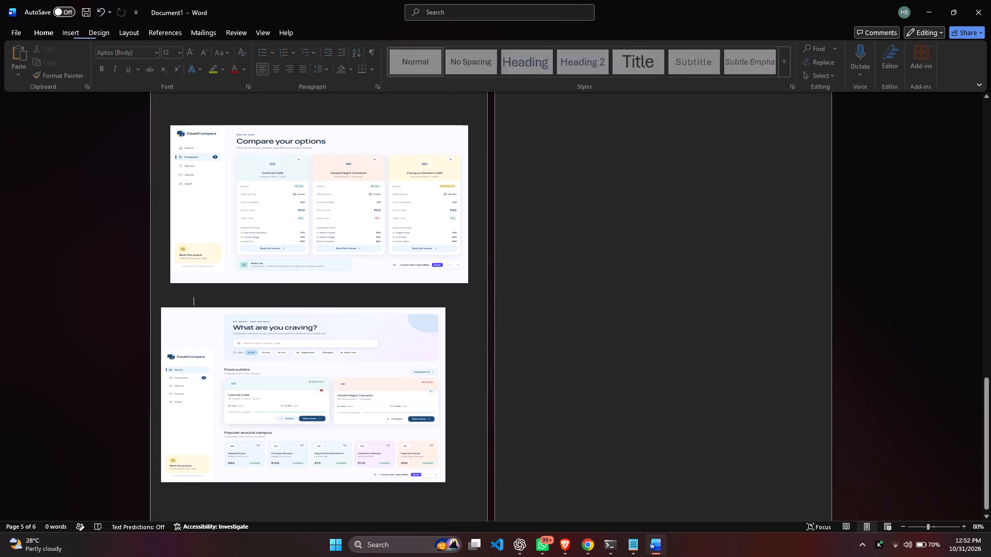
{"action": "left_click", "coordinate": [444, 394]}
{"action": "left_click", "coordinate": [446, 396]}
{"action": "left_click_drag", "start_coordinate": [446, 396], "coordinate": [461, 397]}
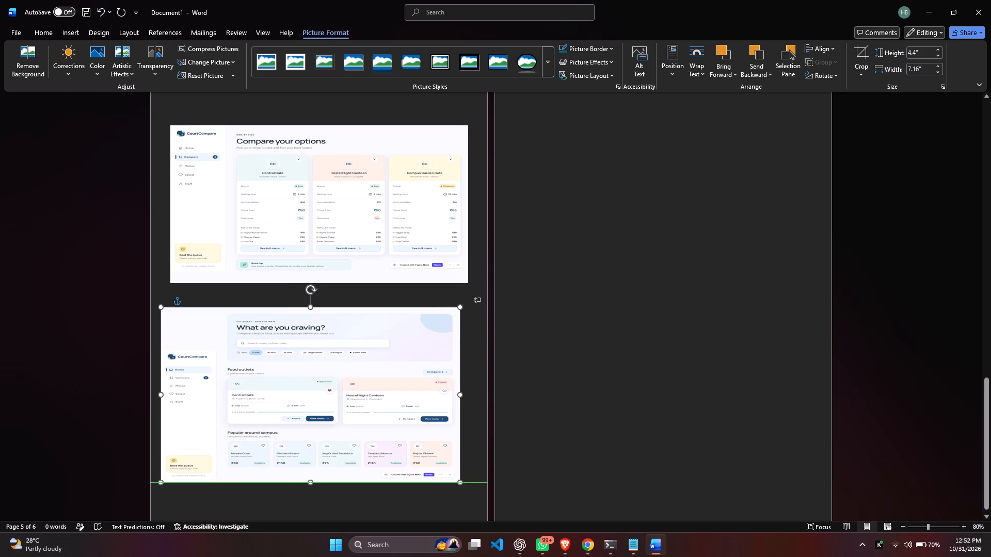
{"action": "left_click_drag", "start_coordinate": [461, 397], "coordinate": [469, 397]}
Move the fifth page's "Compare your options" picture left to line up with the picture below and widen it to about 7.7".
{"action": "left_click", "coordinate": [379, 217]}
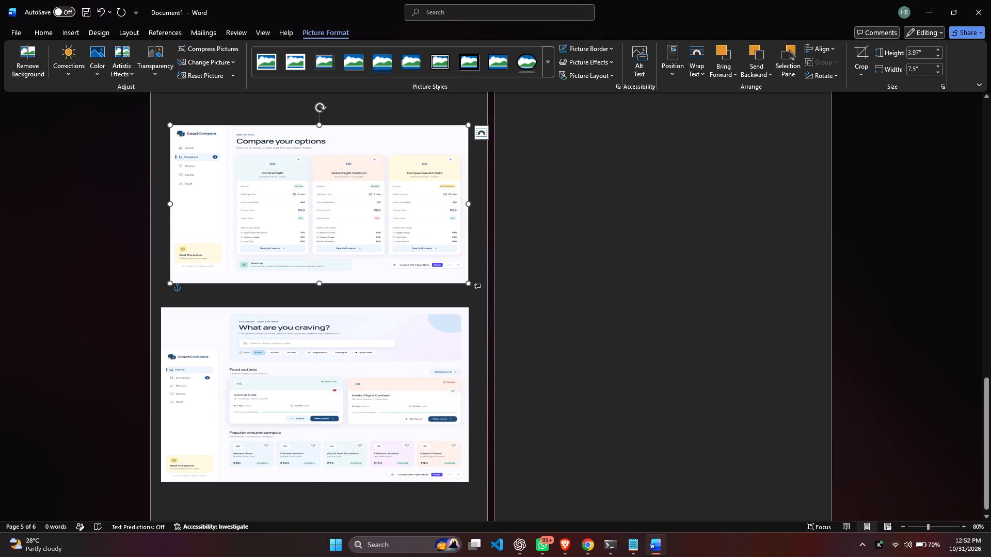
{"action": "left_click_drag", "start_coordinate": [281, 201], "coordinate": [266, 202]}
{"action": "left_click_drag", "start_coordinate": [198, 212], "coordinate": [187, 219]}
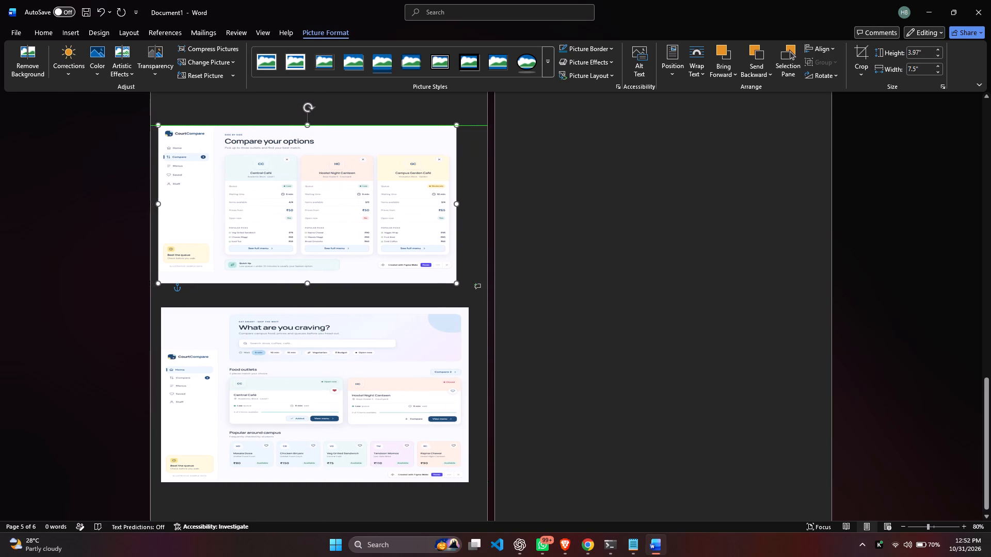
{"action": "left_click_drag", "start_coordinate": [187, 219], "coordinate": [189, 219]}
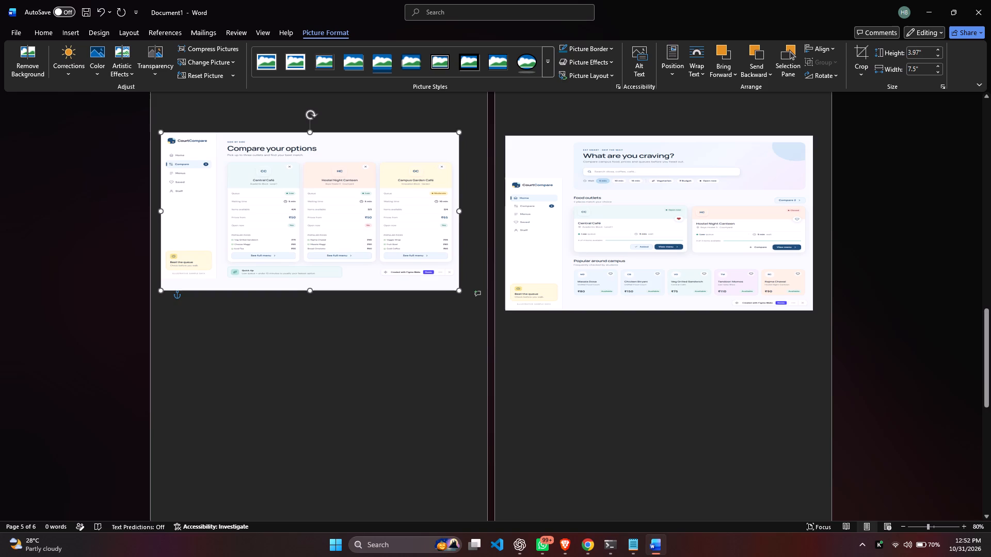
{"action": "left_click_drag", "start_coordinate": [189, 219], "coordinate": [190, 216]}
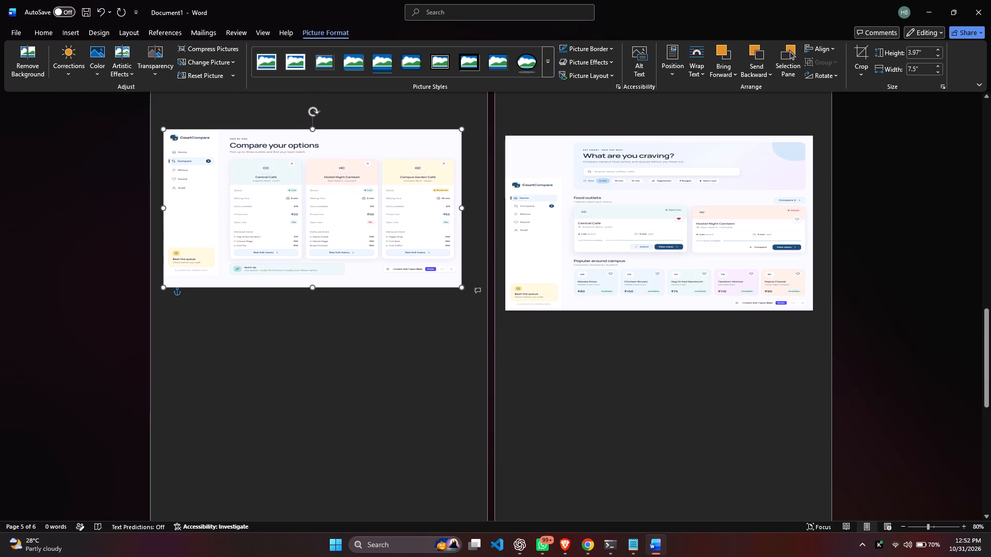
{"action": "left_click_drag", "start_coordinate": [190, 216], "coordinate": [190, 212]}
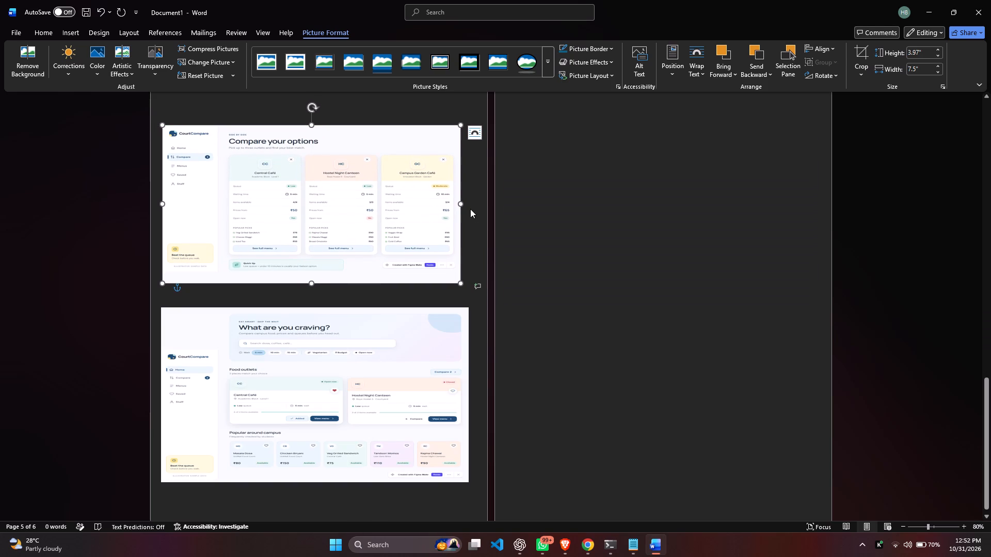
{"action": "left_click_drag", "start_coordinate": [462, 205], "coordinate": [469, 206]}
Open the print preview of the whole document.
{"action": "scroll", "coordinate": [572, 255], "scroll_direction": "down", "scroll_amount": 3, "text": "ctrl"}
{"action": "scroll", "coordinate": [572, 255], "scroll_direction": "up", "scroll_amount": 2}
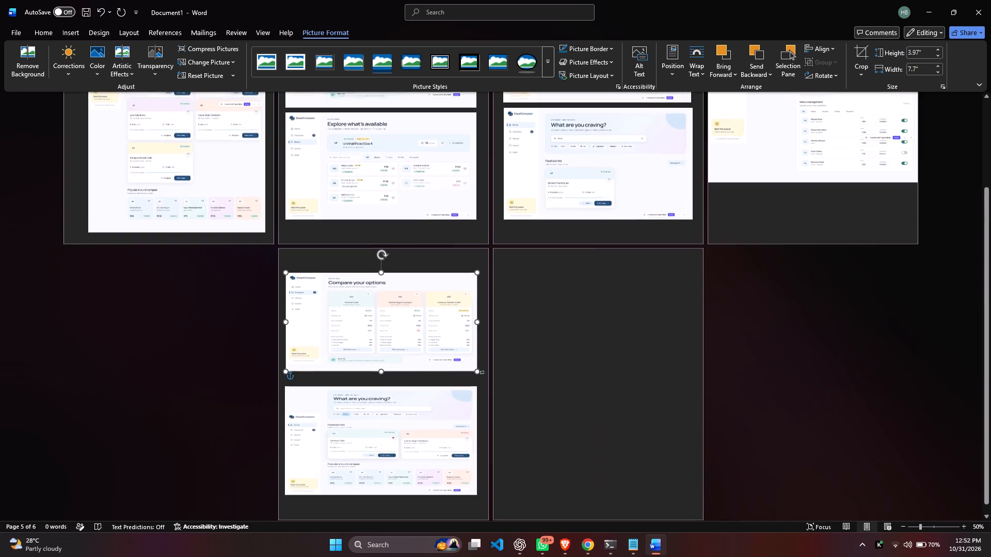
{"action": "scroll", "coordinate": [572, 255], "scroll_direction": "up", "scroll_amount": 2}
{"action": "left_click", "coordinate": [573, 353]}
{"action": "right_click", "coordinate": [573, 353]}
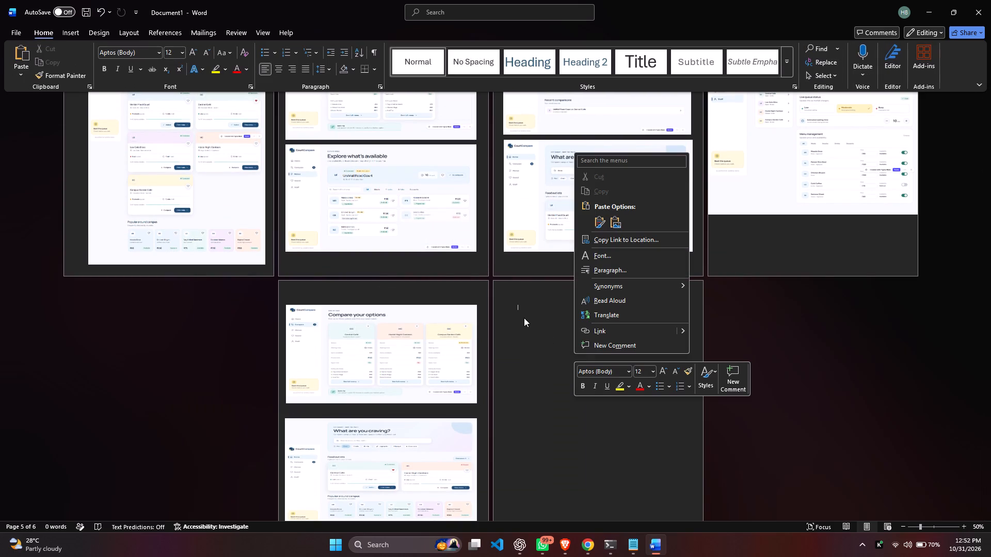
{"action": "key", "text": "ctrl+p"}
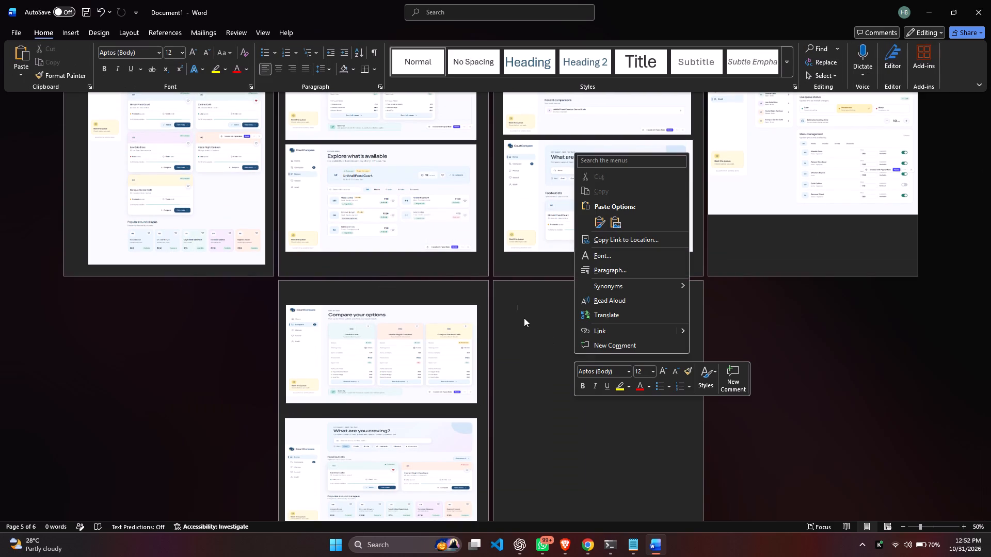
{"action": "left_click", "coordinate": [524, 318]}
{"action": "key", "text": "ctrl+p"}
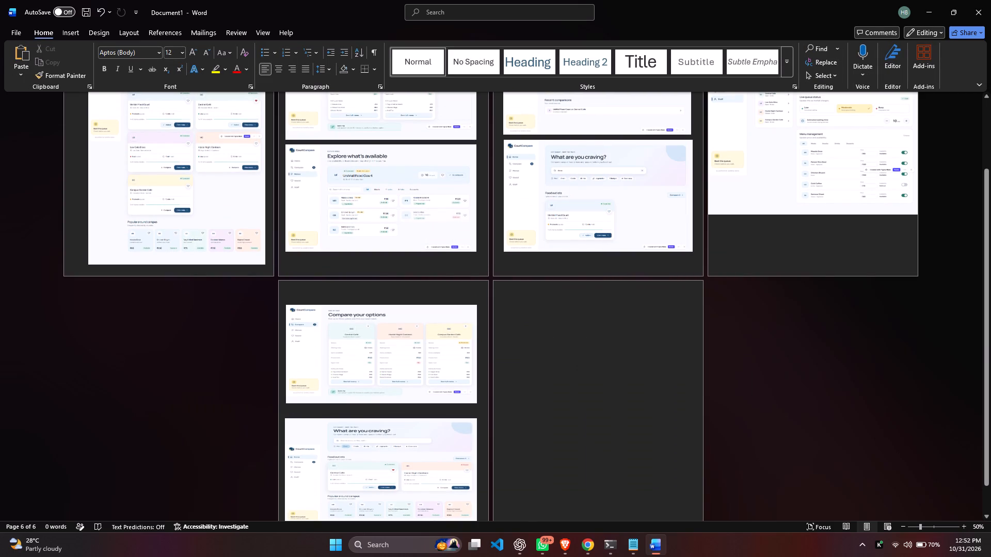
{"action": "scroll", "coordinate": [510, 232], "scroll_direction": "up", "scroll_amount": 1}
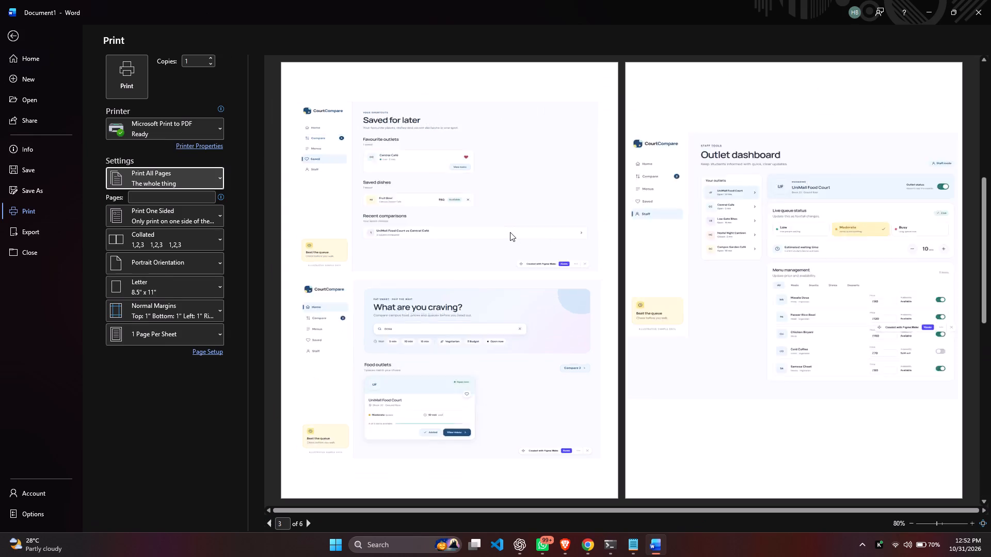
Switch the print range from all pages to custom and enter page 1.
{"action": "scroll", "coordinate": [510, 232], "scroll_direction": "up", "scroll_amount": 4}
{"action": "scroll", "coordinate": [510, 232], "scroll_direction": "down", "scroll_amount": 1}
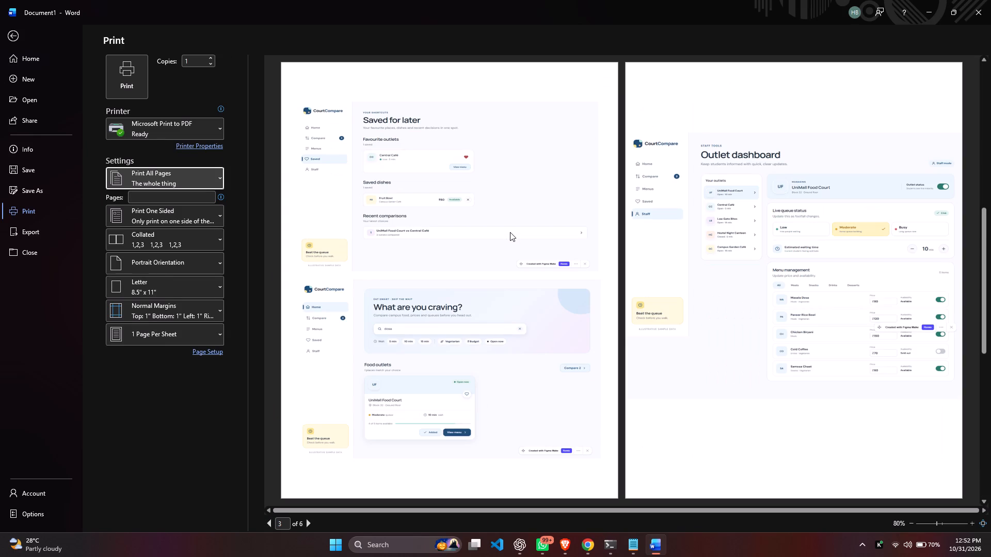
{"action": "scroll", "coordinate": [510, 232], "scroll_direction": "down", "scroll_amount": 2}
{"action": "scroll", "coordinate": [510, 232], "scroll_direction": "up", "scroll_amount": 3}
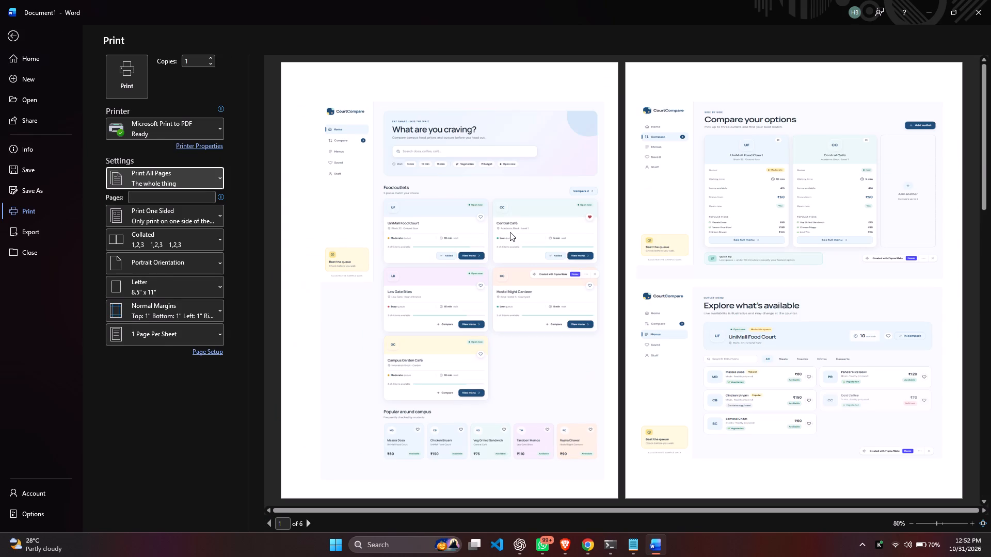
{"action": "left_click", "coordinate": [200, 175]}
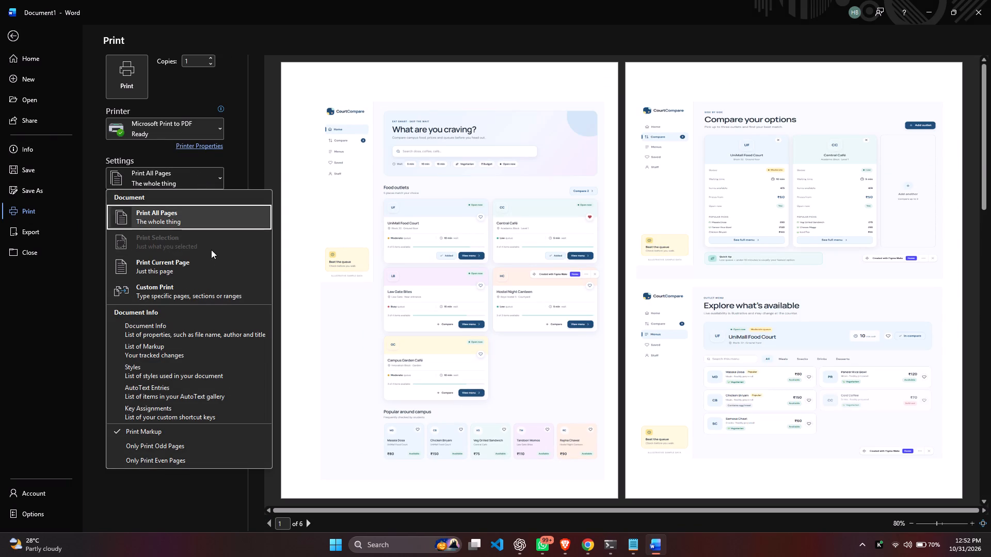
{"action": "left_click", "coordinate": [216, 286]}
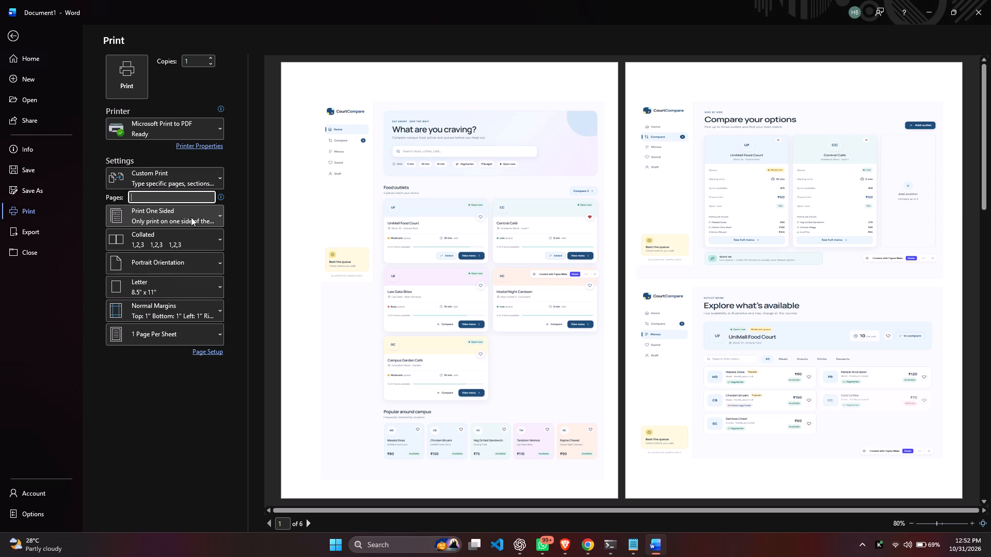
{"action": "scroll", "coordinate": [398, 288], "scroll_direction": "up", "scroll_amount": 3}
{"action": "key", "text": "1"}
{"action": "key", "text": "Return"}
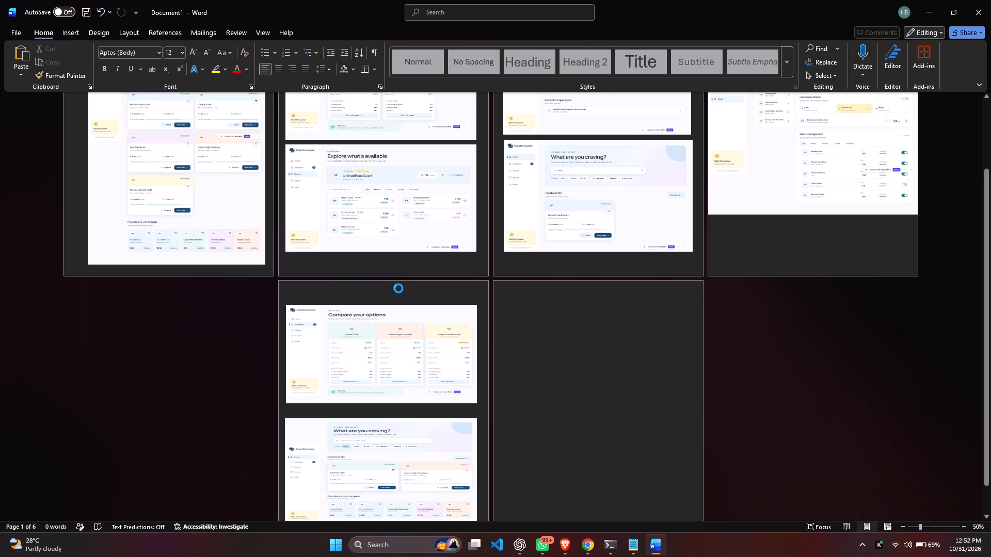
{"action": "key", "text": "Escape"}
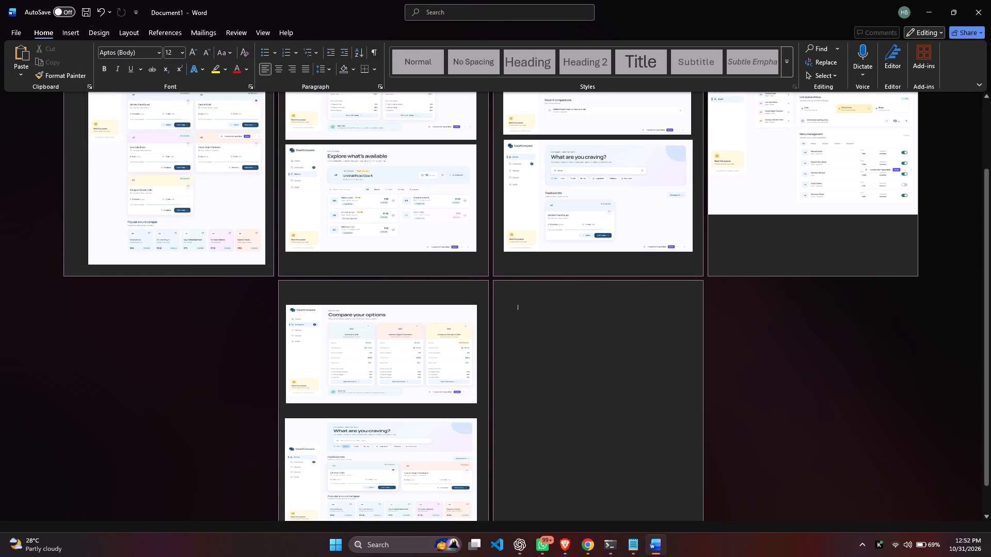
Reopen the print settings, extend the custom page range to 1 - 5, and print the document with Microsoft Print to PDF.
{"action": "key", "text": "ctrl+p"}
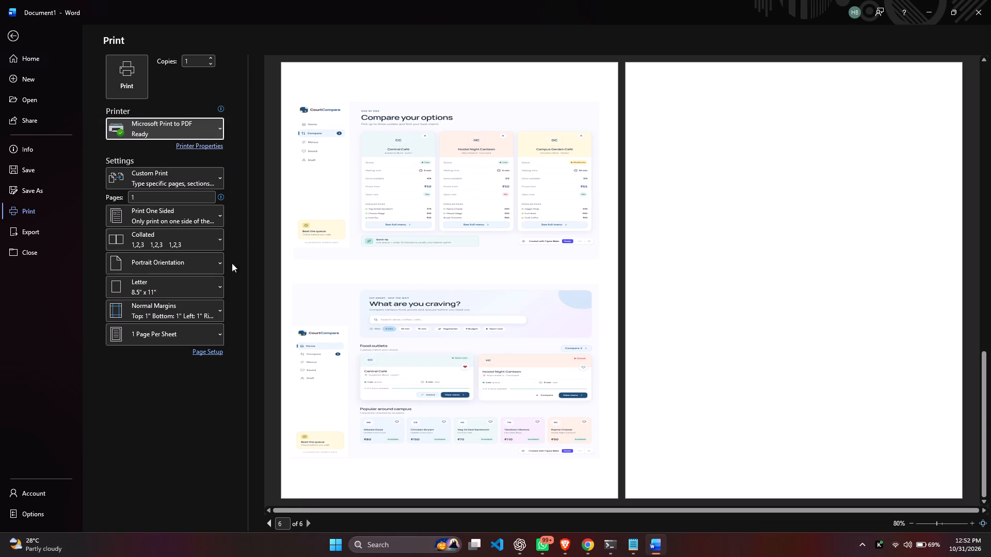
{"action": "left_click", "coordinate": [216, 243]}
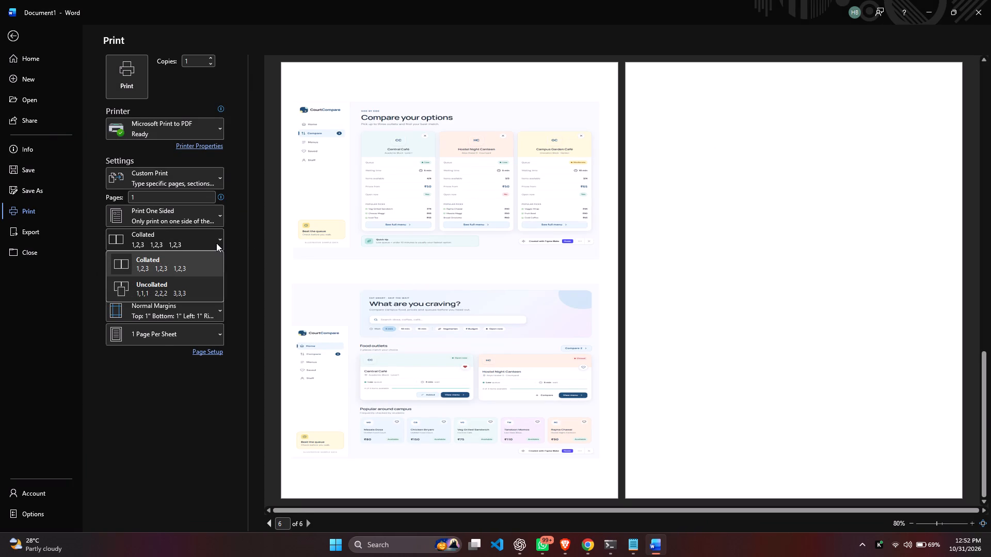
{"action": "left_click", "coordinate": [267, 316]}
{"action": "scroll", "coordinate": [406, 302], "scroll_direction": "up", "scroll_amount": 4}
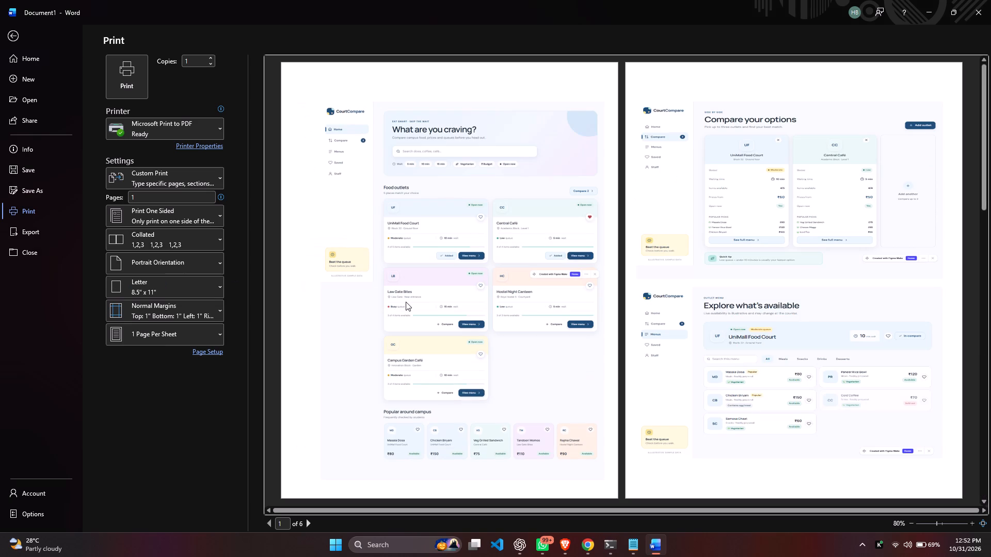
{"action": "scroll", "coordinate": [406, 302], "scroll_direction": "up", "scroll_amount": 1}
{"action": "left_click", "coordinate": [181, 202]}
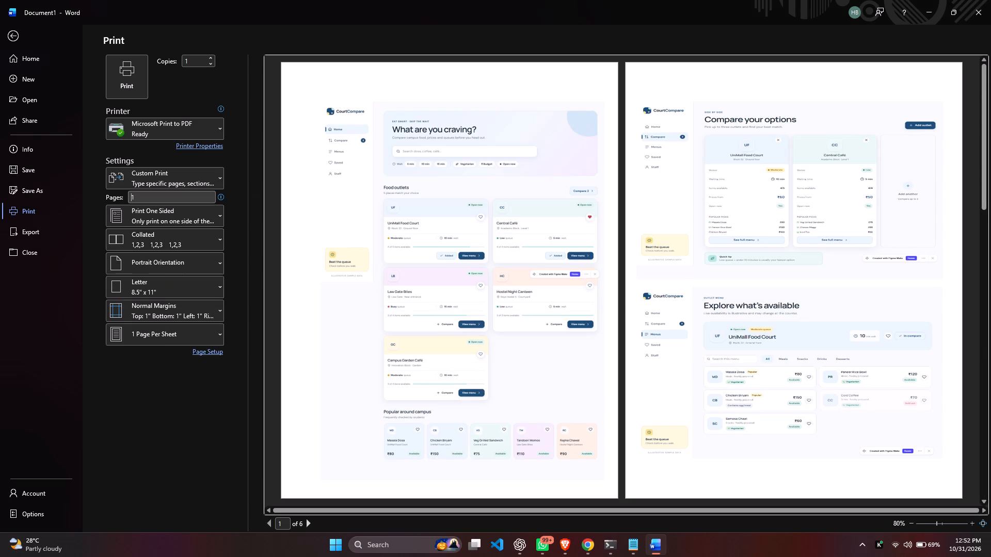
{"action": "left_click", "coordinate": [181, 202]}
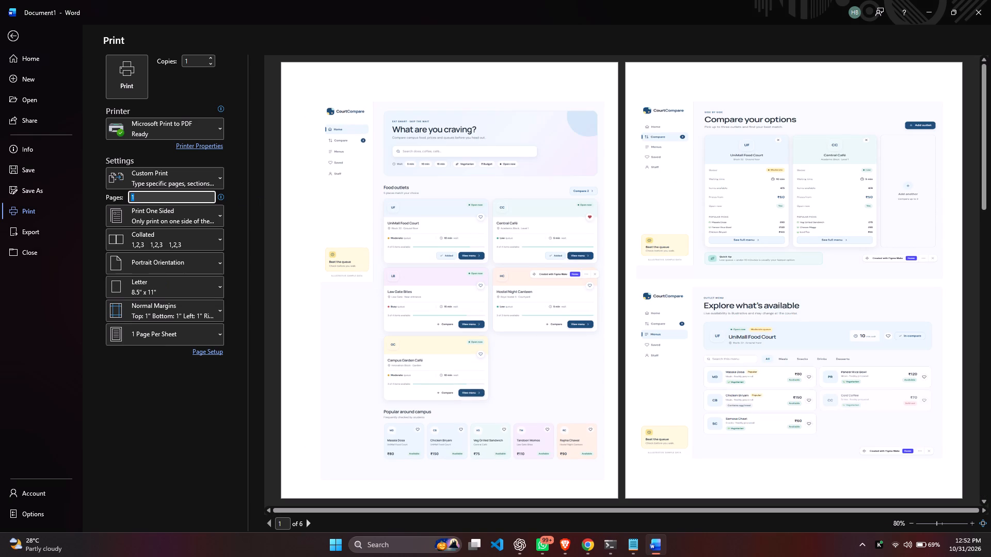
{"action": "key", "text": "Right"}
{"action": "key", "text": "space"}
{"action": "type", "text": "- 5"}
{"action": "key", "text": "Return"}
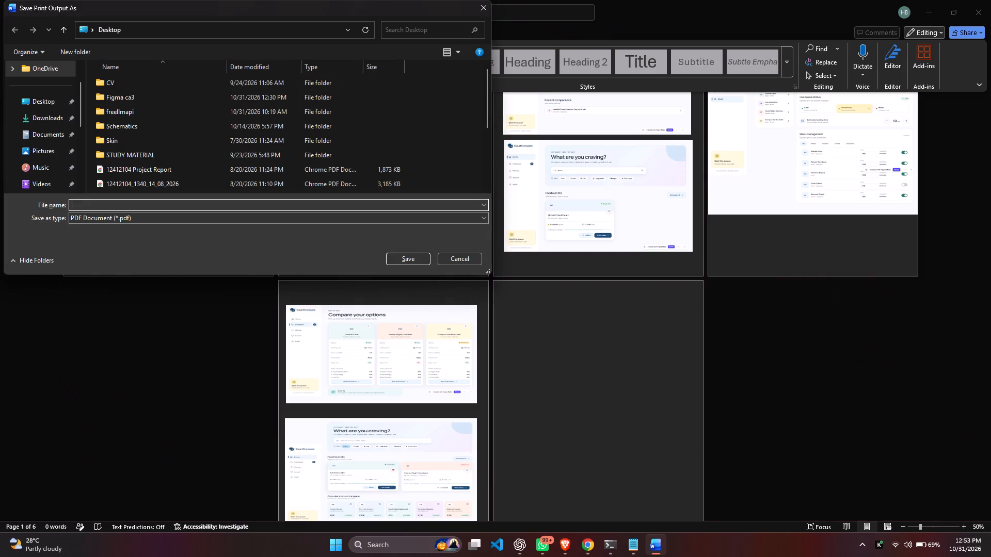
Save the PDF print output to the Desktop under the file name ca3.
{"action": "double_click", "coordinate": [46, 106]}
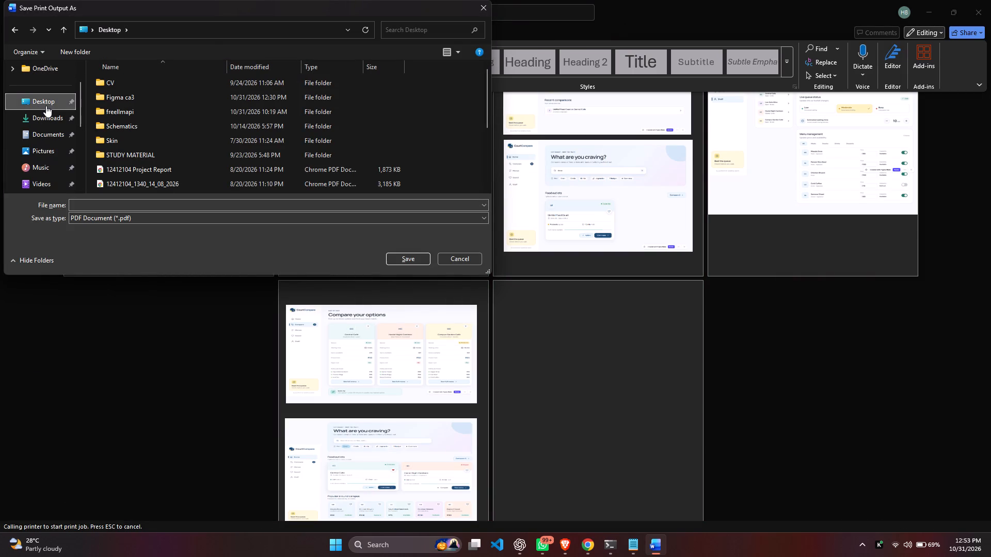
{"action": "type", "text": "ca"}
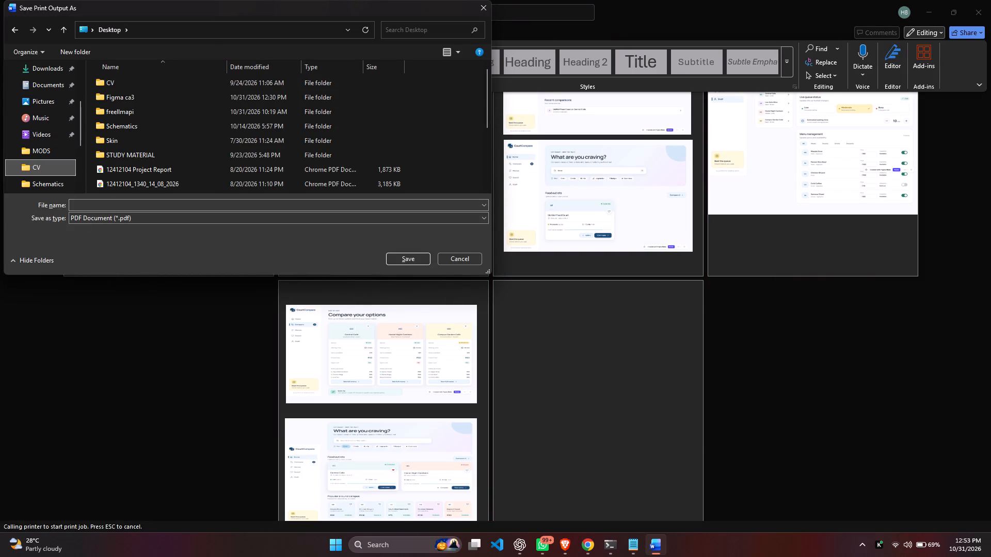
{"action": "left_click", "coordinate": [107, 204]}
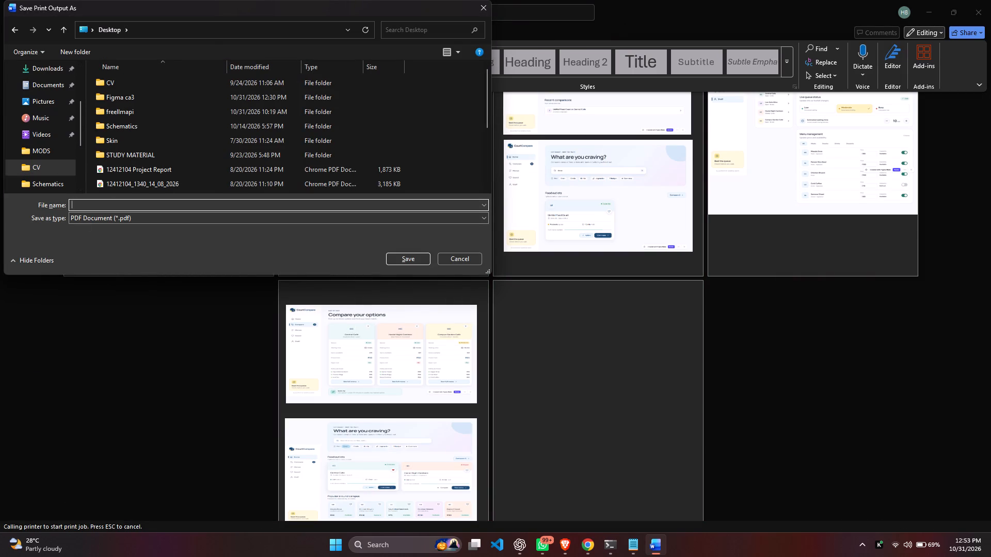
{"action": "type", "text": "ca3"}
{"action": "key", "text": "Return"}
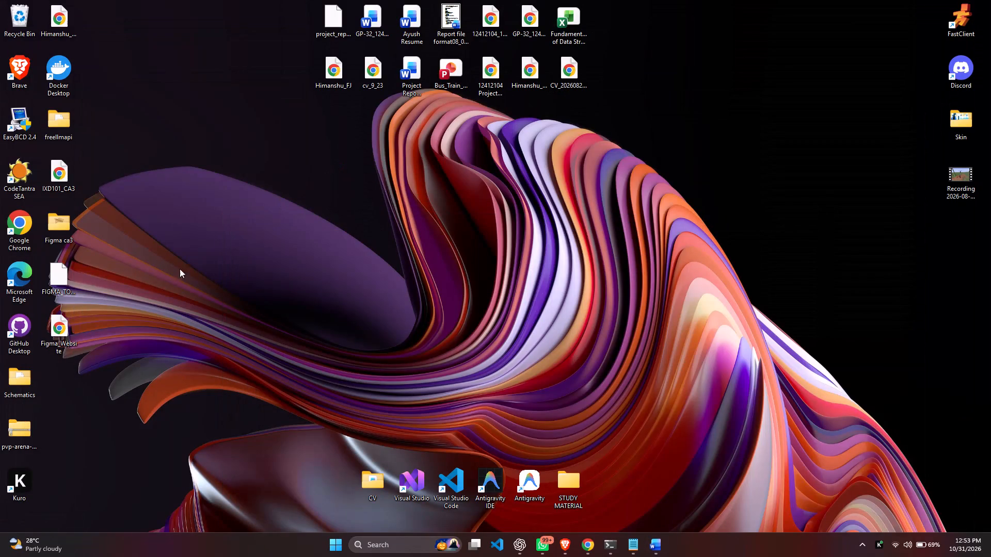
Open the ca3 PDF from the desktop in Google Chrome, reload it, and look through its pages to the end.
{"action": "double_click", "coordinate": [62, 378]}
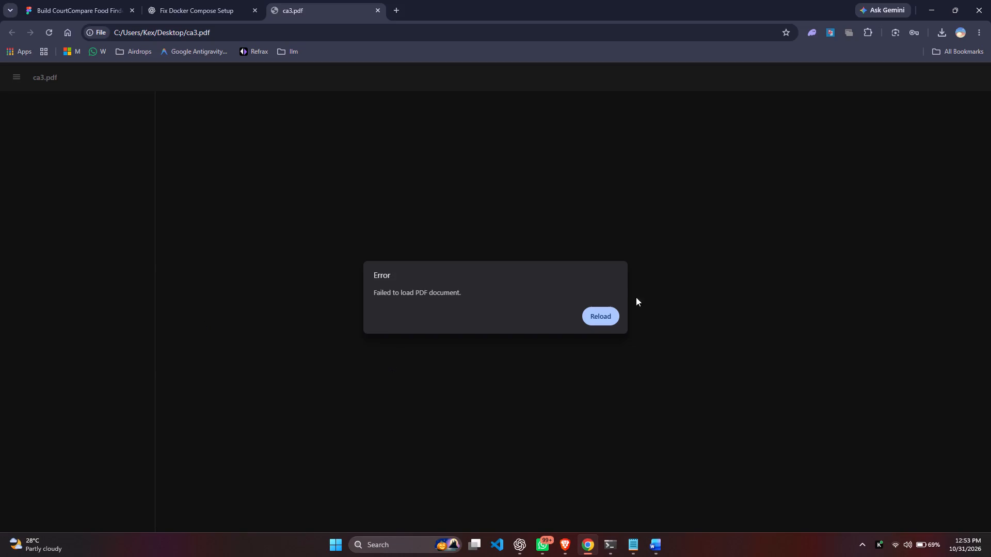
{"action": "left_click", "coordinate": [611, 312]}
{"action": "scroll", "coordinate": [611, 312], "scroll_direction": "down", "scroll_amount": 3}
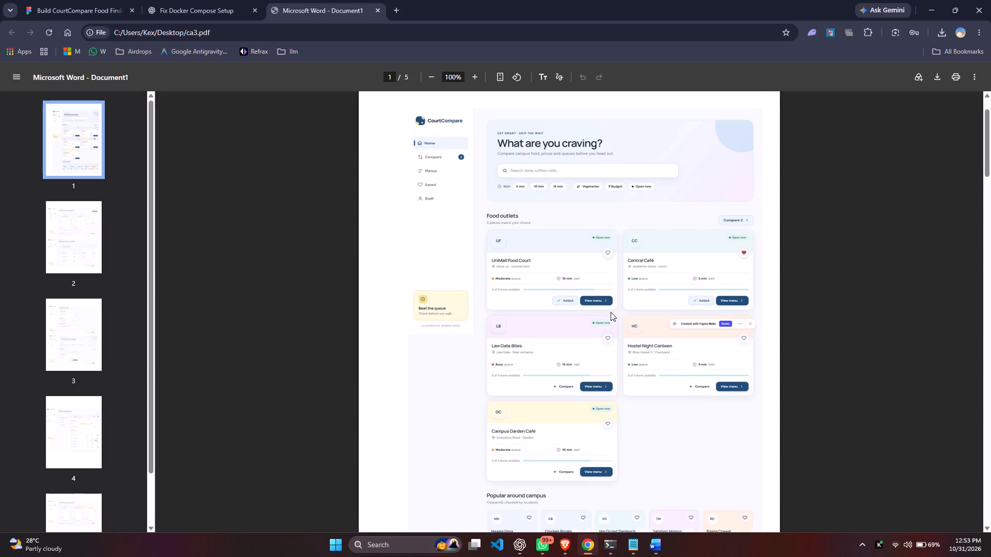
{"action": "scroll", "coordinate": [611, 312], "scroll_direction": "down", "scroll_amount": 15}
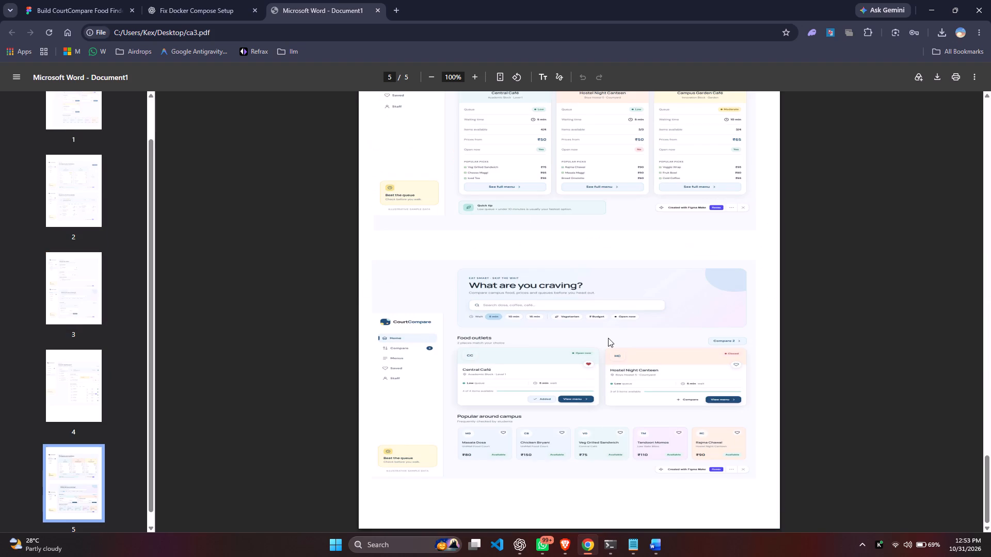